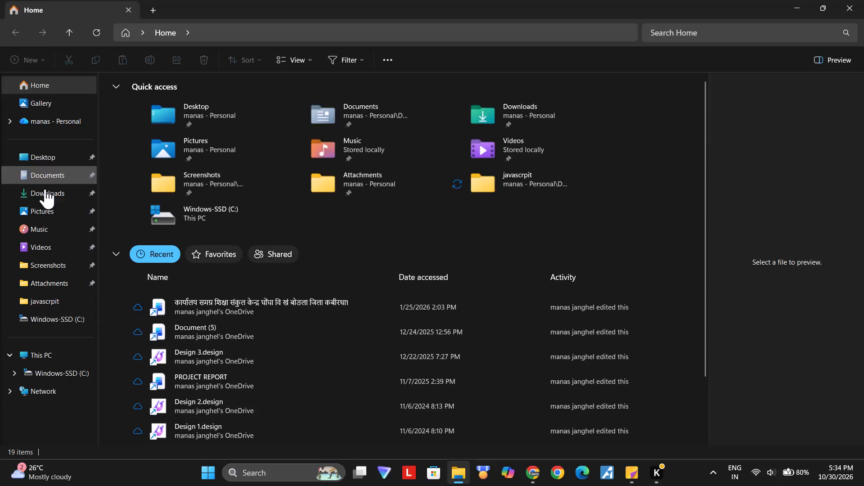
Look through the folders and files in Documents for the needed school file.
left_click(45, 193)
left_click(59, 174)
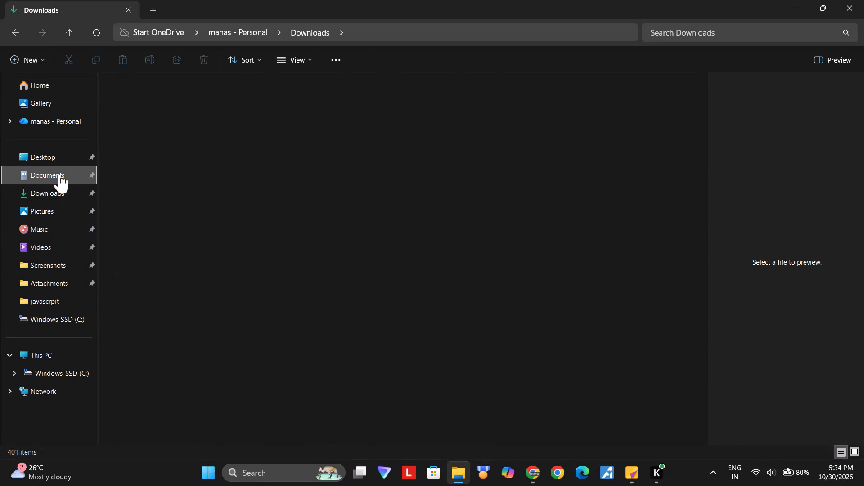
scroll(232, 295, "down", 6)
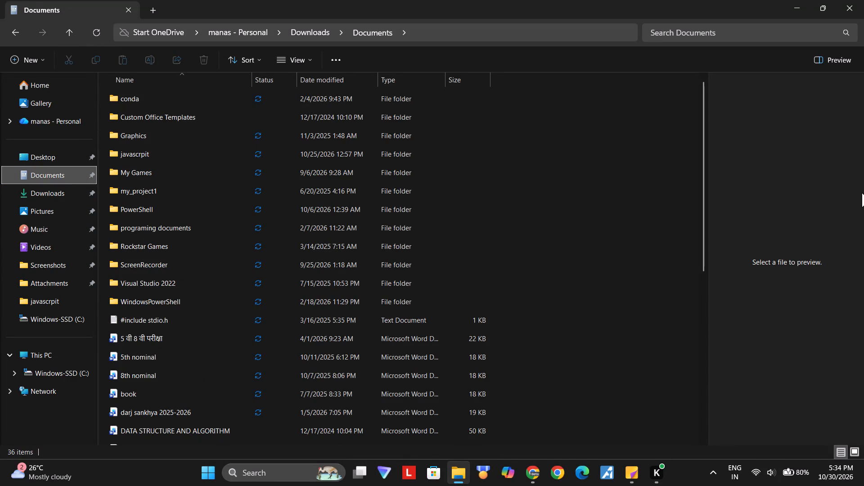
left_click_drag(705, 144, 704, 184)
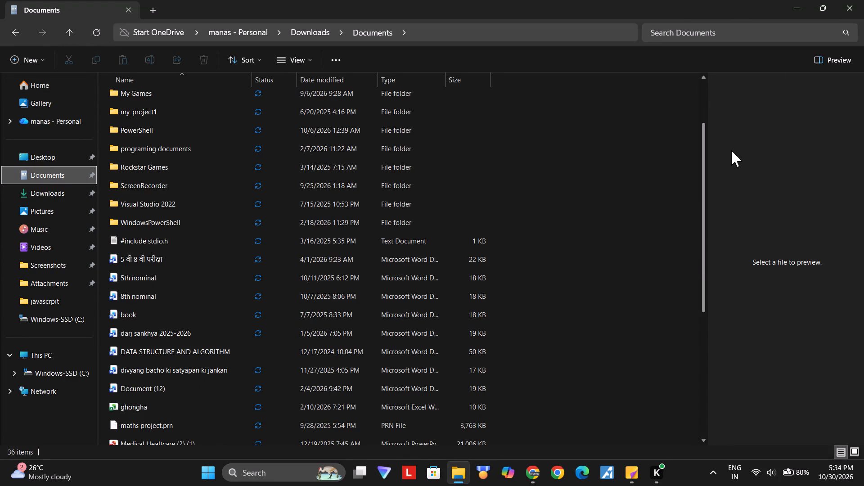
scroll(220, 188, "down", 7)
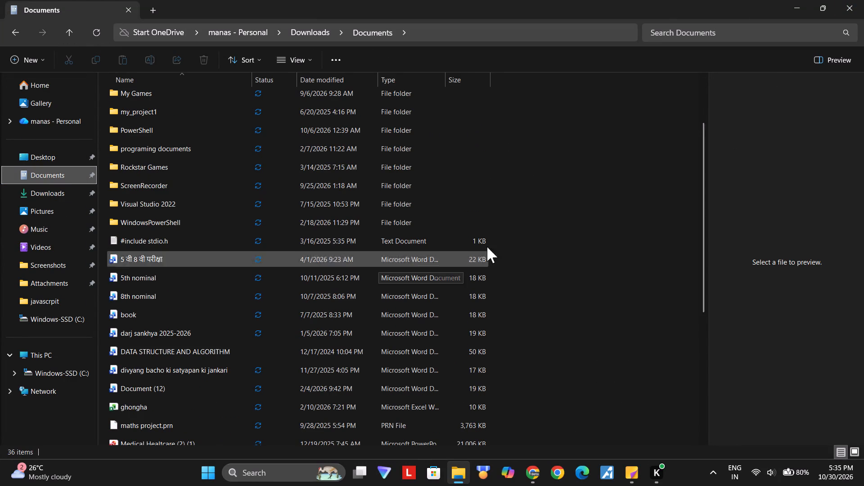
left_click_drag(706, 294, 700, 333)
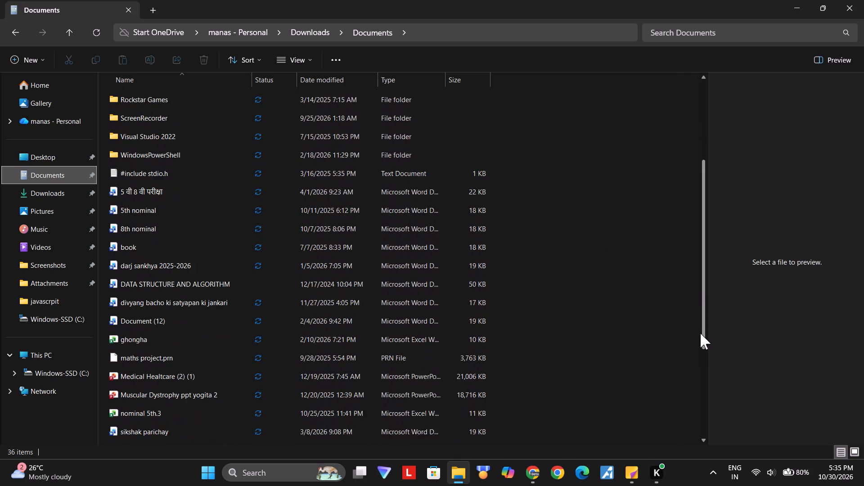
left_click_drag(700, 333, 718, 413)
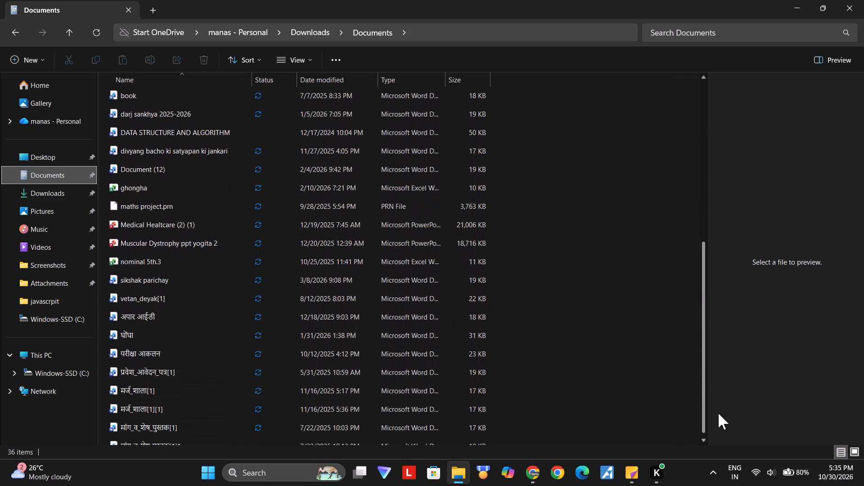
left_click_drag(718, 413, 721, 437)
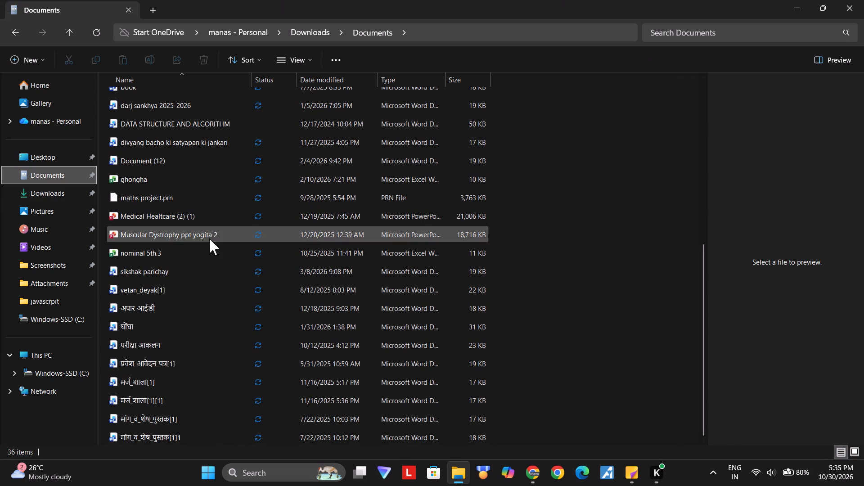
left_click(43, 186)
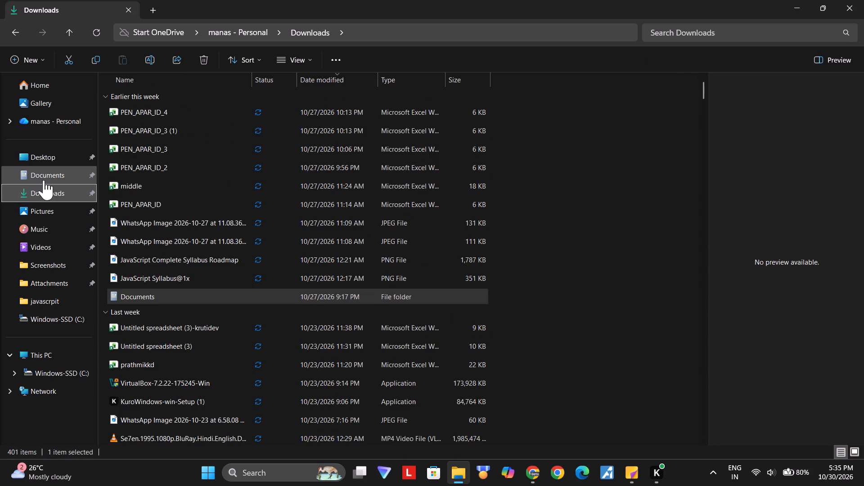
left_click(49, 175)
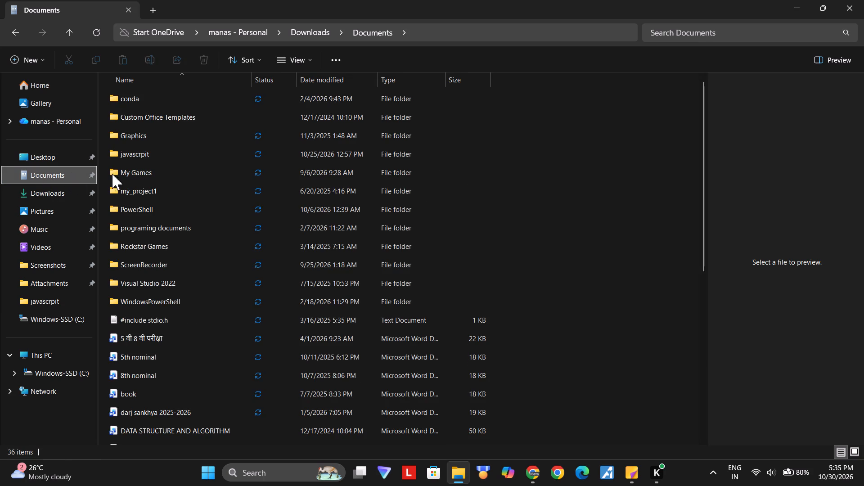
scroll(153, 299, "down", 4)
left_click_drag(703, 176, 724, 334)
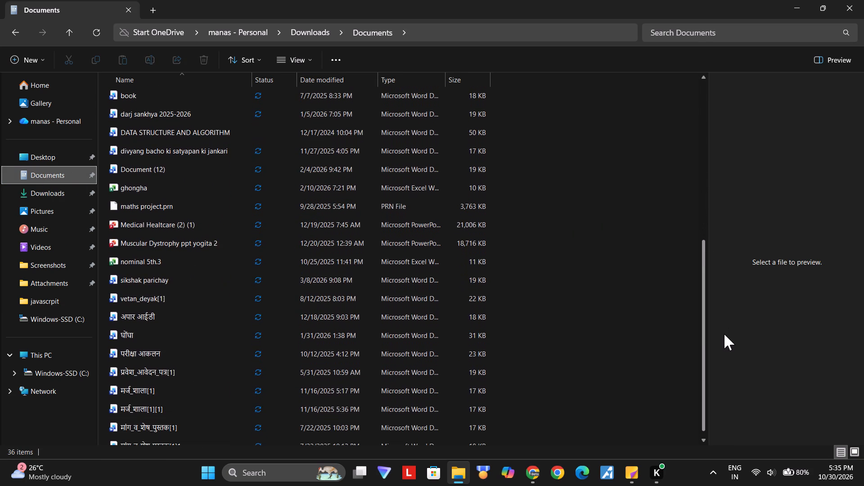
left_click_drag(724, 334, 724, 340)
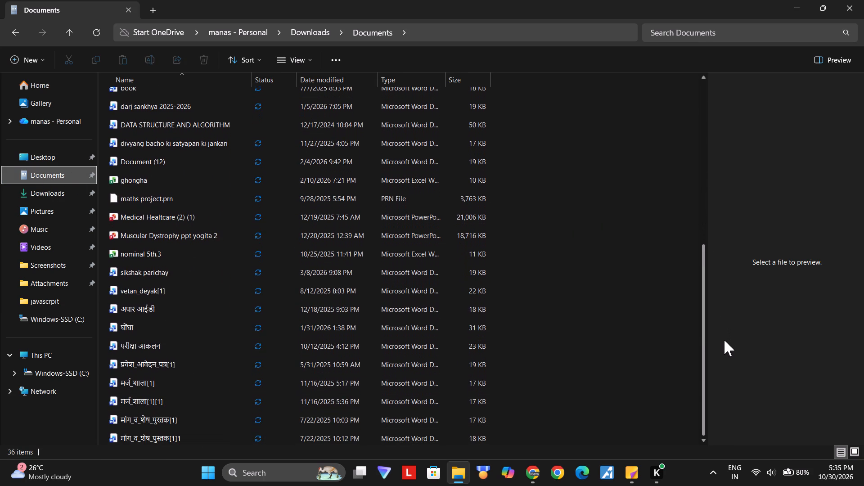
left_click_drag(724, 340, 713, 275)
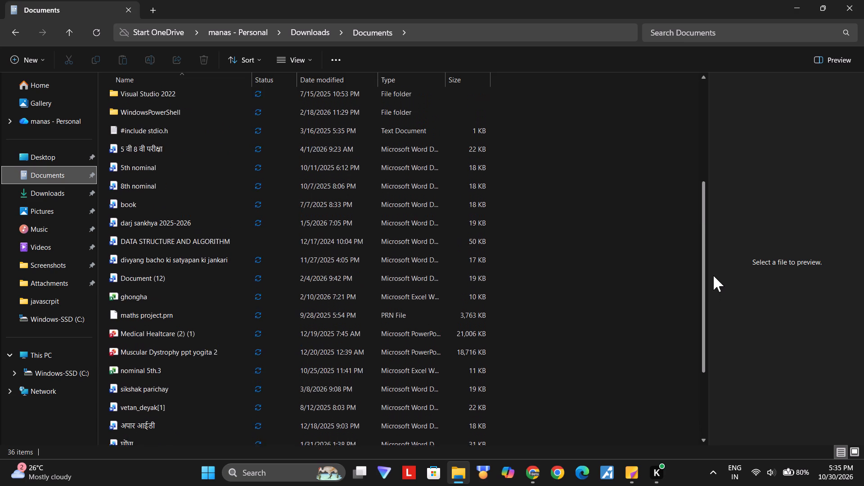
left_click_drag(713, 275, 714, 199)
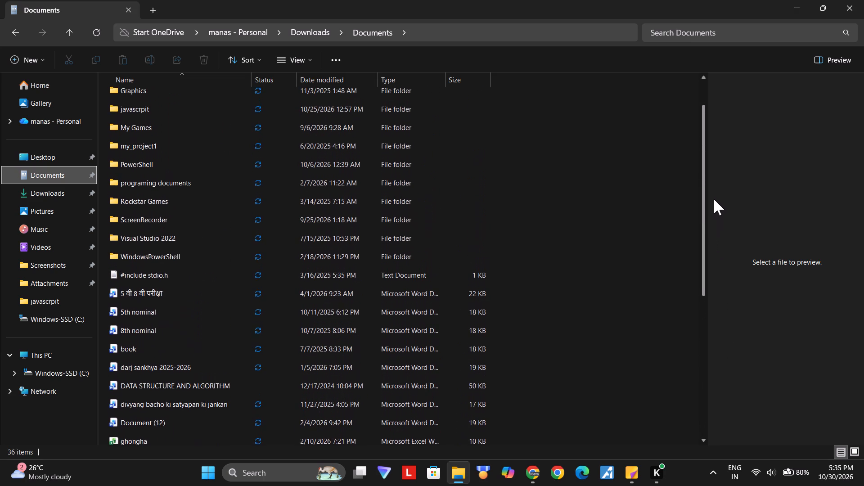
left_click_drag(714, 199, 716, 161)
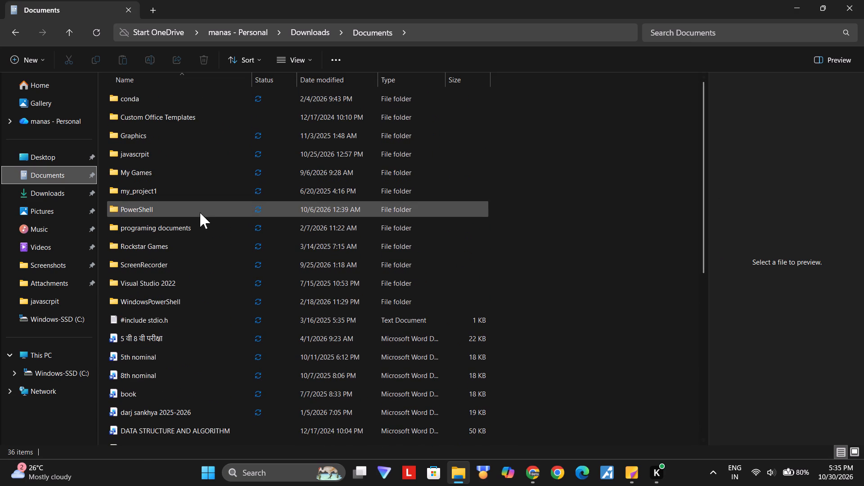
Open the middlekd workbook from the Downloads folder.
left_click(55, 193)
scroll(319, 213, "down", 2)
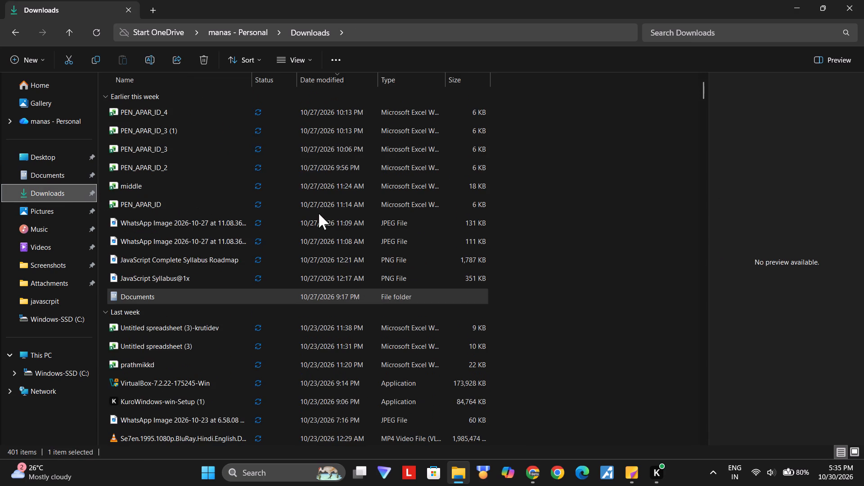
scroll(319, 213, "down", 1)
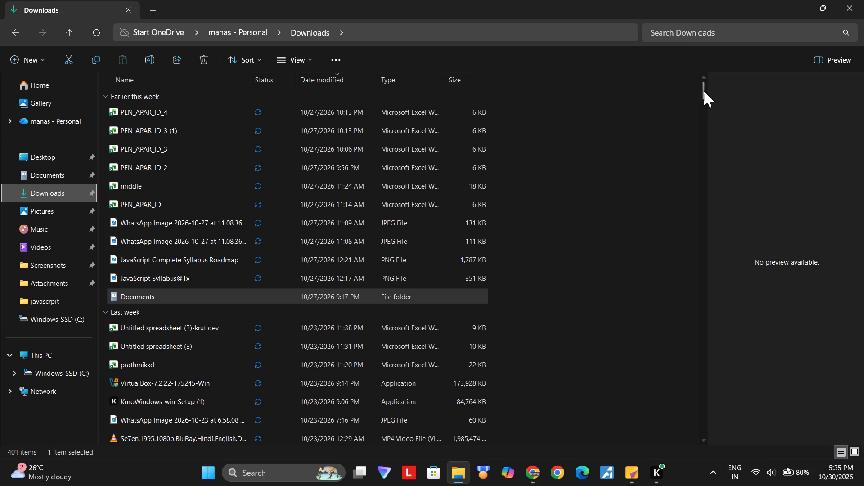
left_click_drag(705, 91, 706, 111)
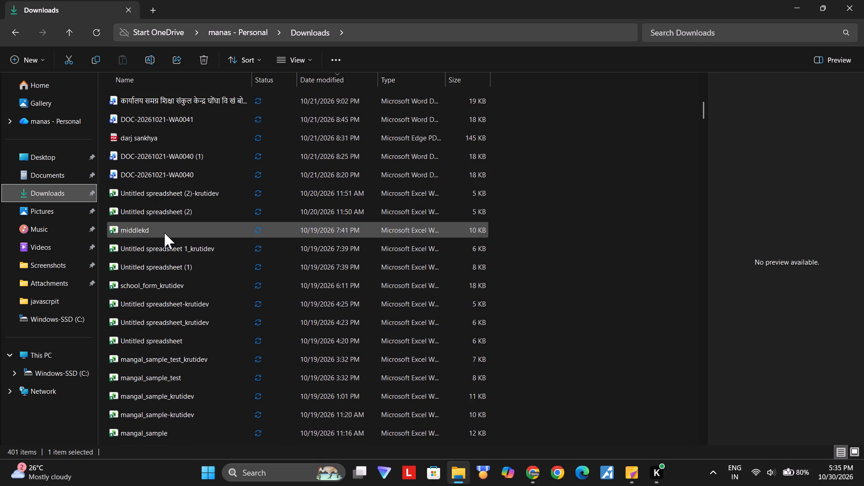
left_click(164, 233)
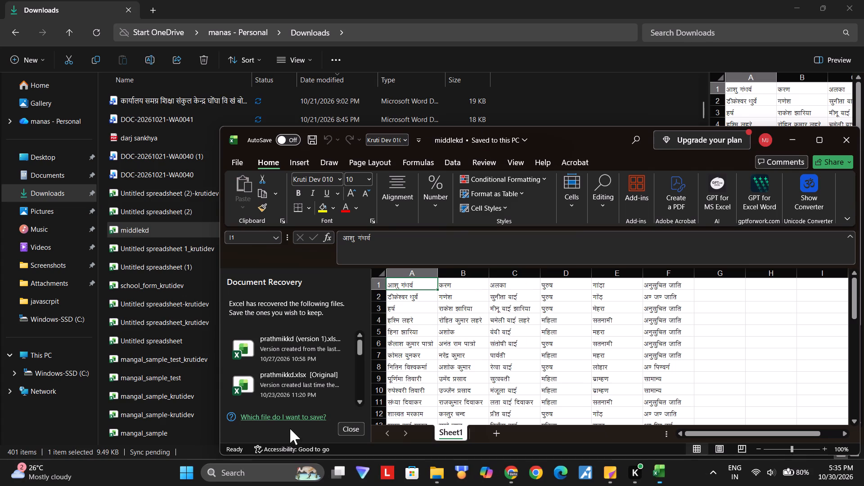
Maximize the middlekd workbook, look over the student list on Sheet1, and close the workbook.
left_click(822, 145)
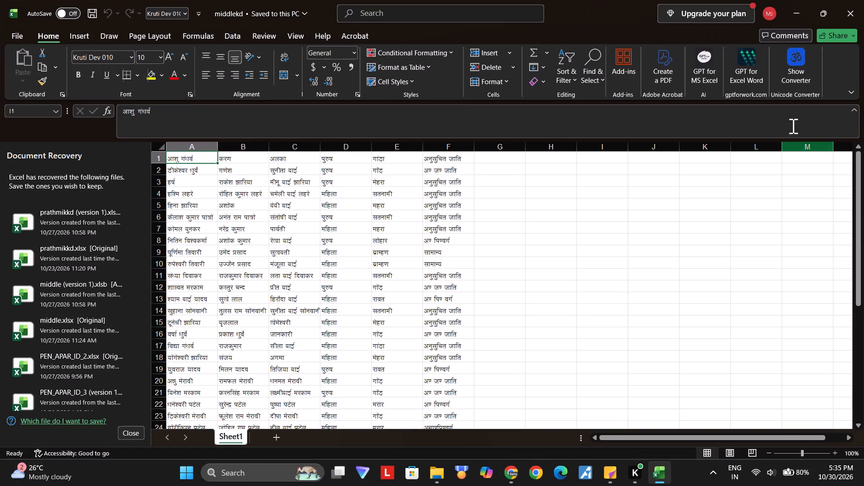
scroll(481, 273, "up", 5)
scroll(481, 273, "down", 3)
scroll(705, 338, "up", 3)
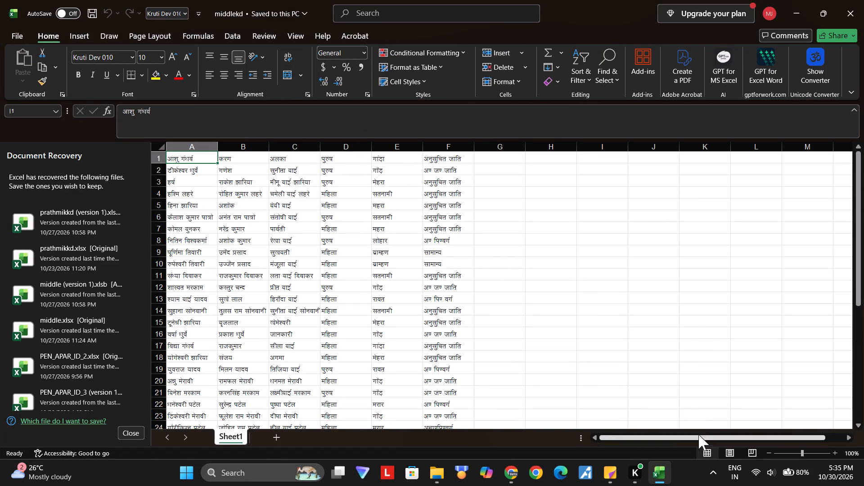
left_click_drag(699, 440, 672, 439)
left_click(863, 0)
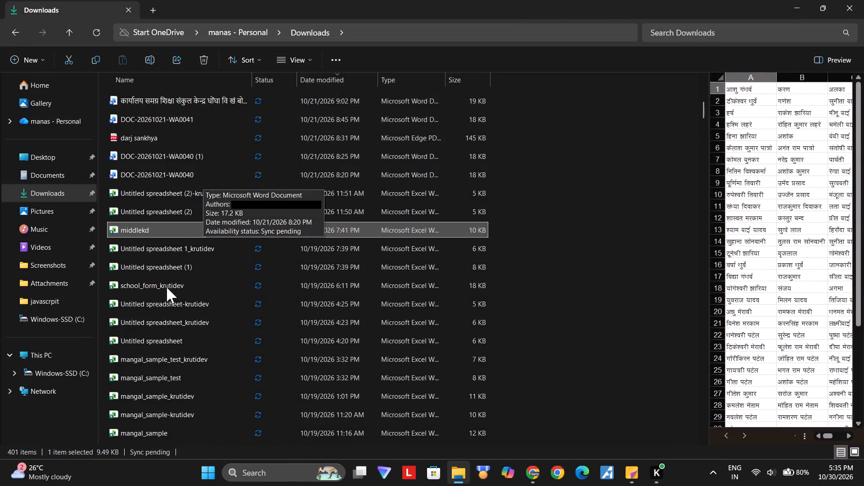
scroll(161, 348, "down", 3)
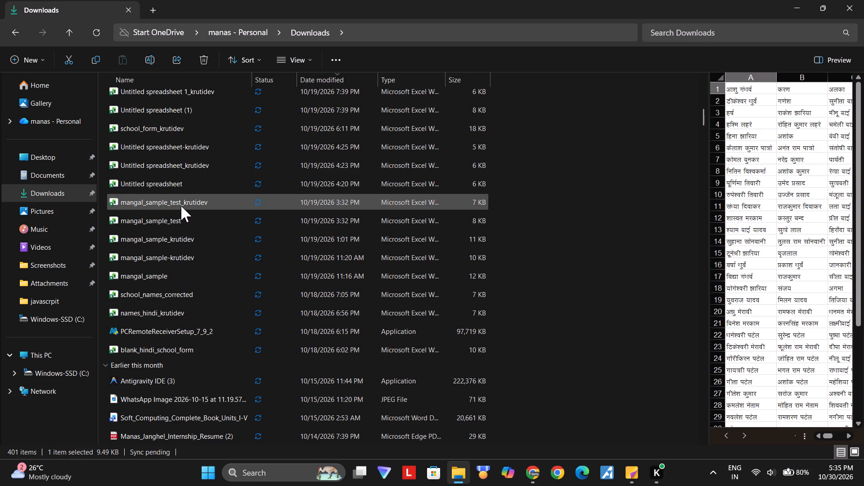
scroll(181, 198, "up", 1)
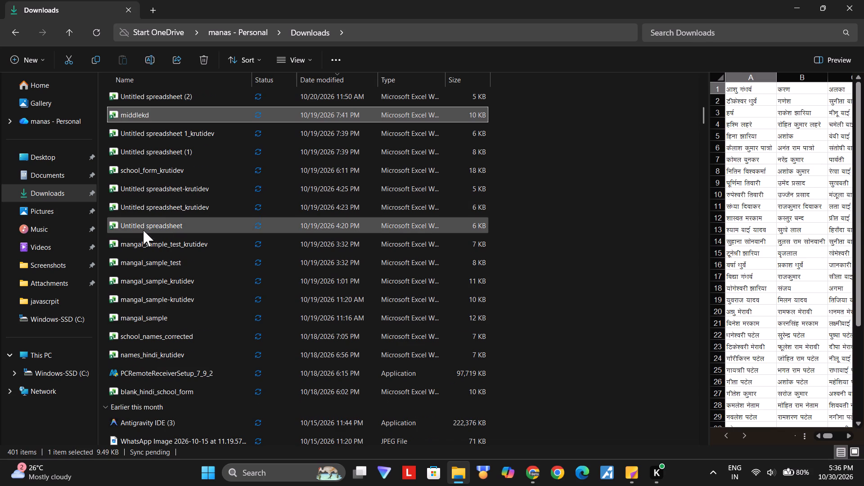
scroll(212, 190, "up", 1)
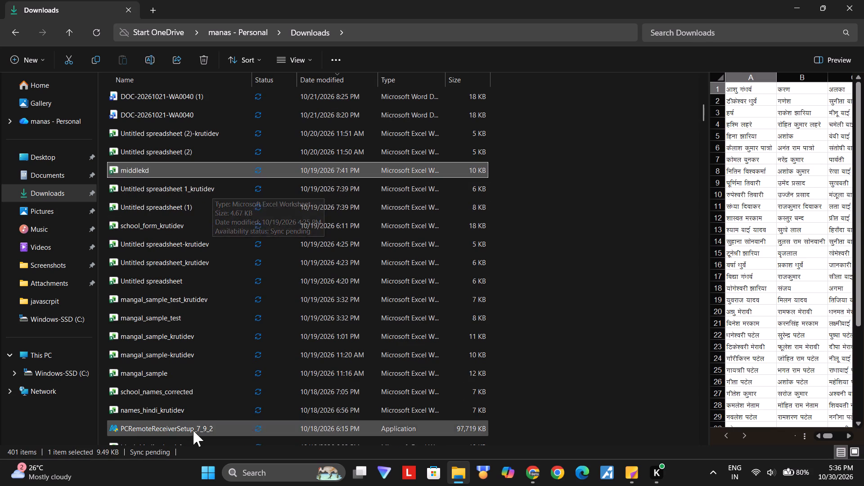
Launch Excel and open the recent workbook named middle from Downloads.
left_click(288, 464)
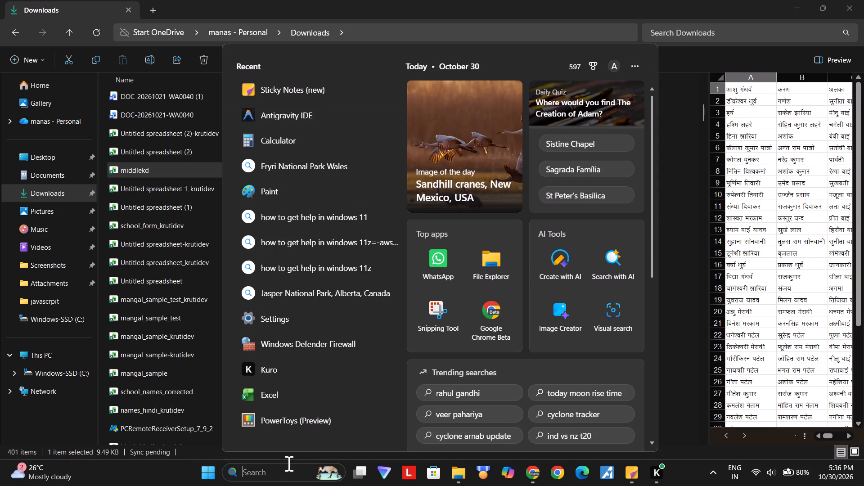
type("excel")
key("Return")
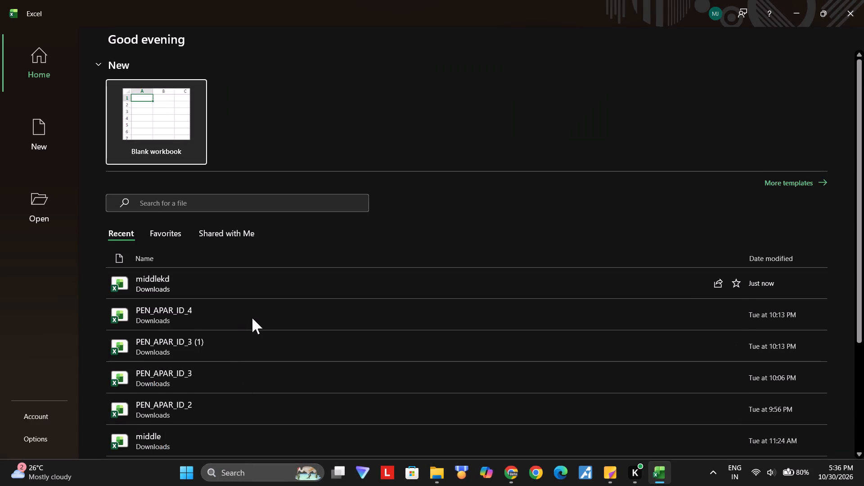
scroll(252, 318, "down", 2)
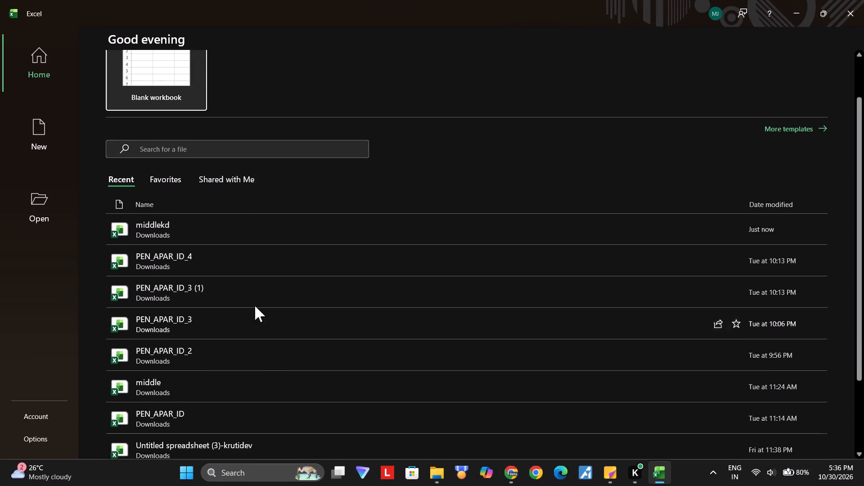
scroll(256, 364, "down", 1)
left_click(250, 357)
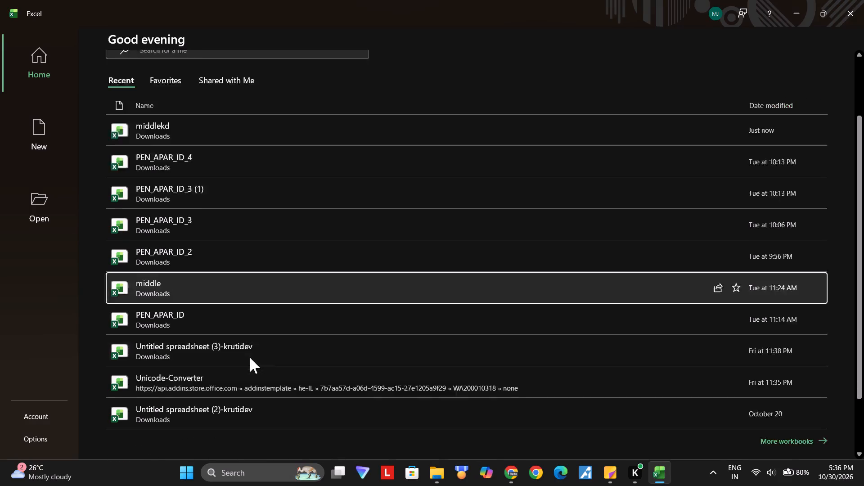
Dismiss the Office 2021 support notice above the sheet.
scroll(453, 300, "down", 4)
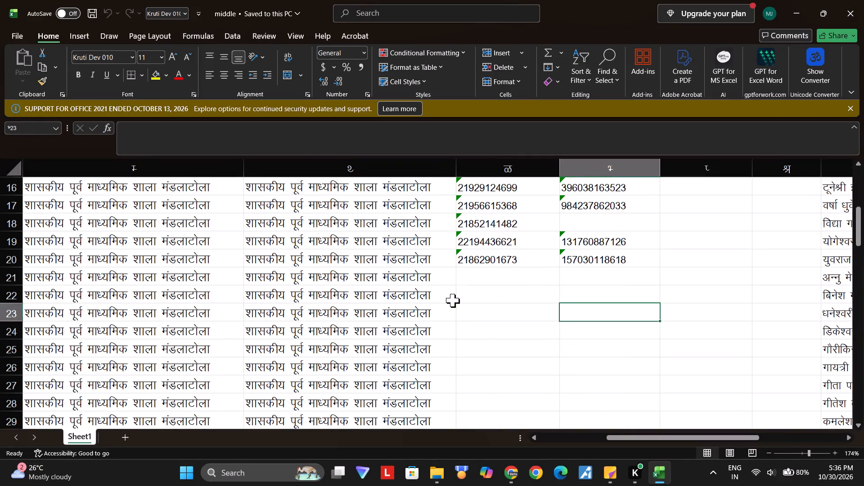
scroll(458, 283, "up", 5)
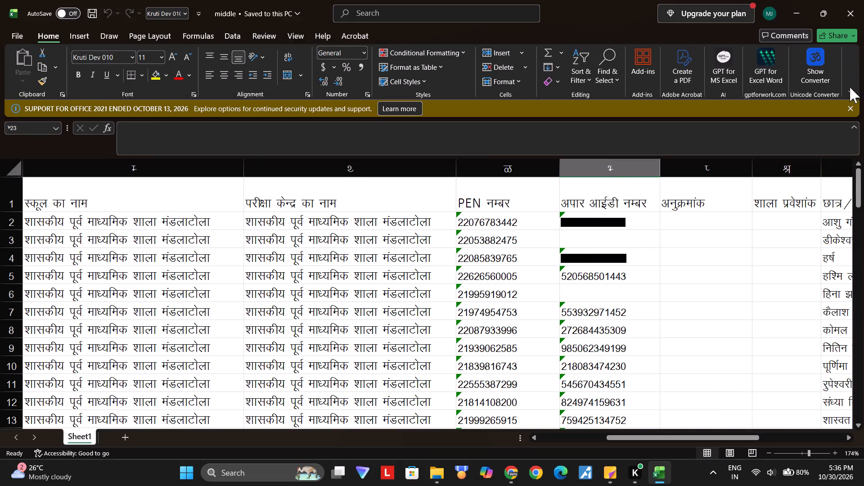
left_click(850, 107)
Zoom the sheet out to 91% and examine the PEN and APAR ID number columns down to the last student row.
left_click(799, 455)
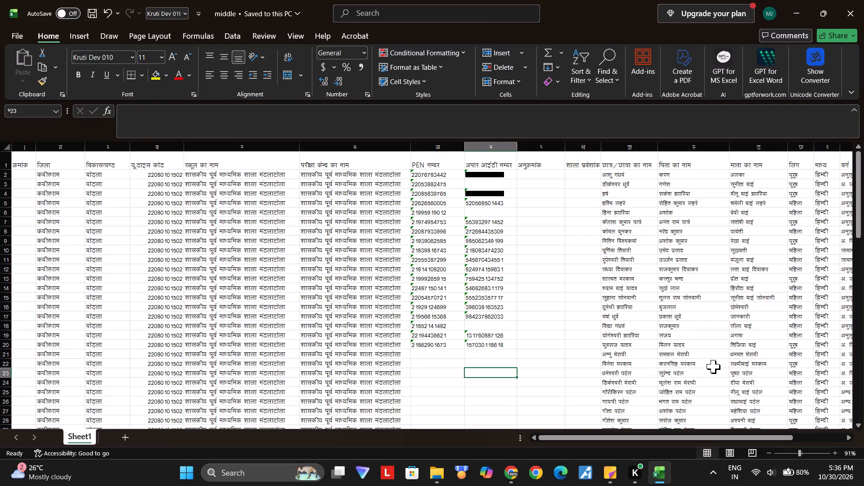
left_click(689, 427)
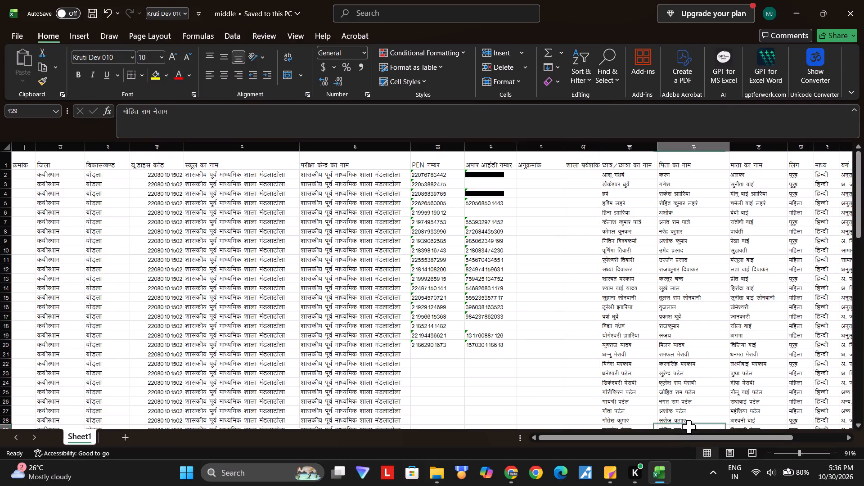
left_click(599, 357)
left_click(517, 320)
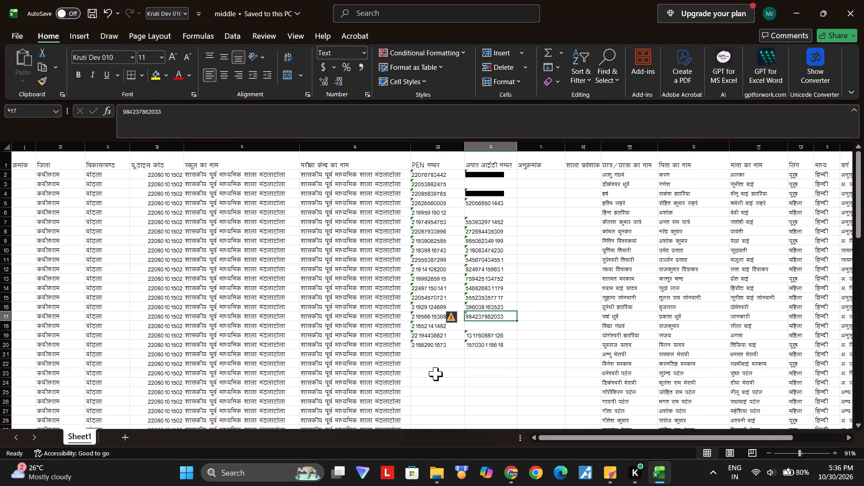
left_click(437, 362)
scroll(441, 355, "down", 12)
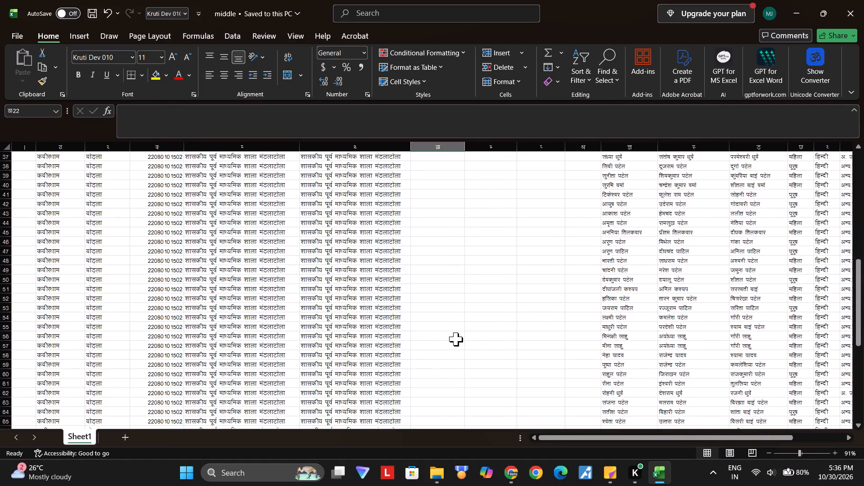
scroll(458, 337, "down", 13)
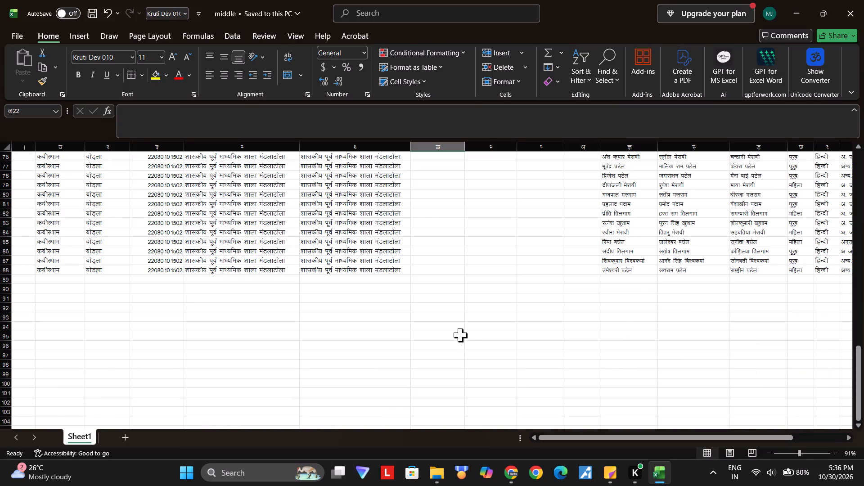
Look over the student list from its last rows back up to the header row and across to the date-of-birth column.
scroll(463, 333, "up", 13)
scroll(473, 324, "up", 10)
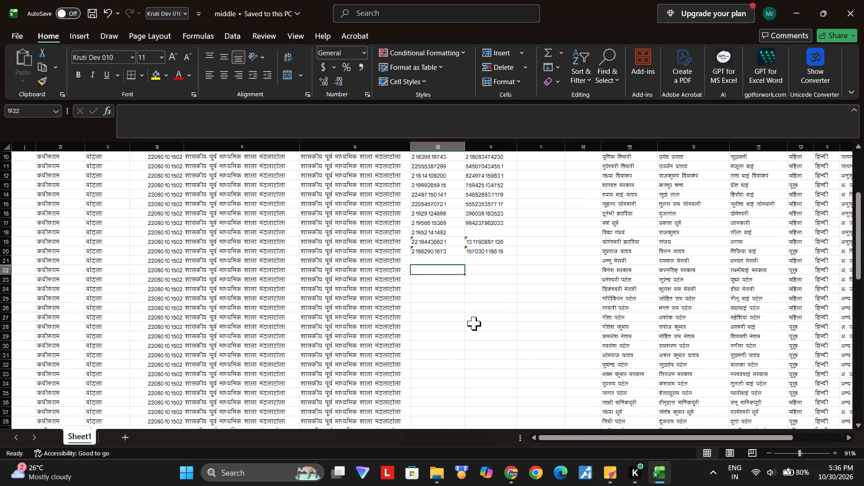
scroll(474, 323, "up", 6)
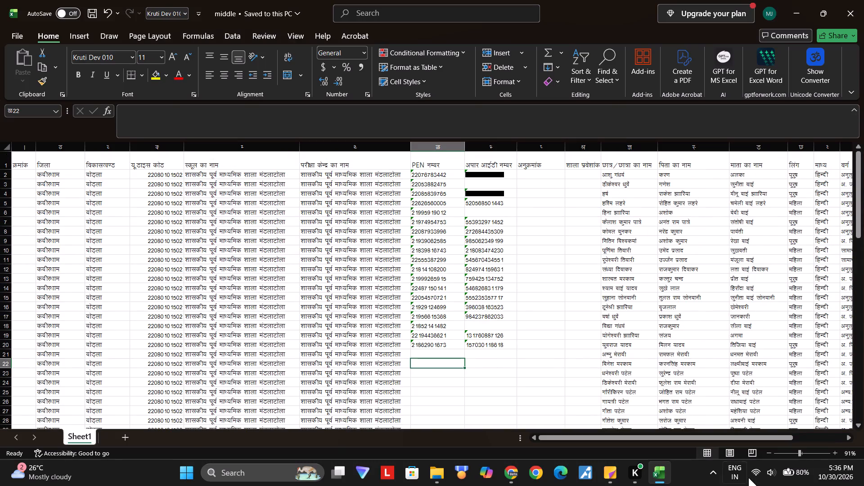
left_click_drag(692, 434, 830, 434)
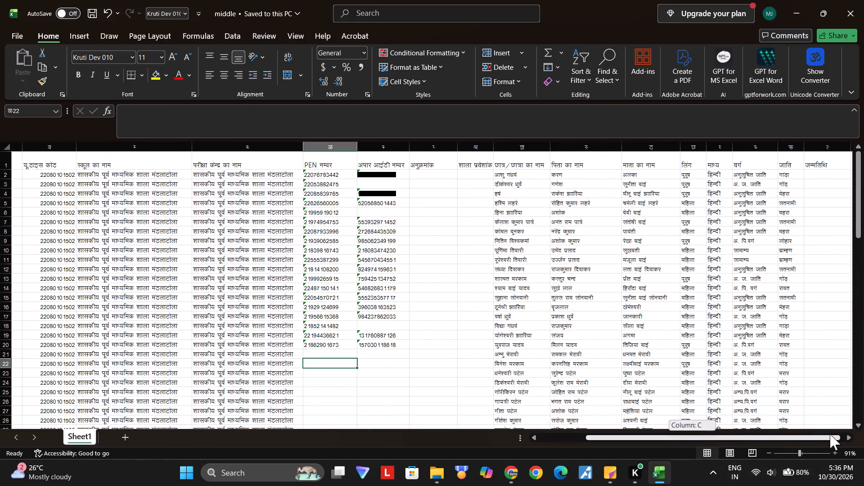
left_click_drag(830, 434, 640, 450)
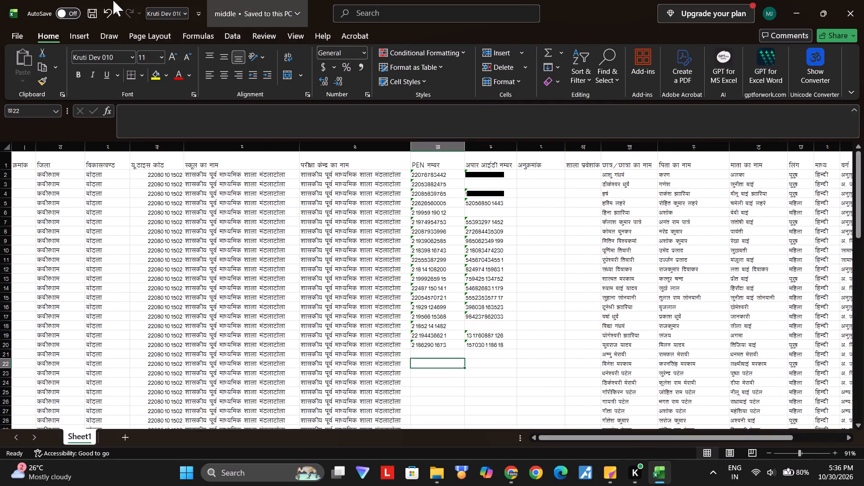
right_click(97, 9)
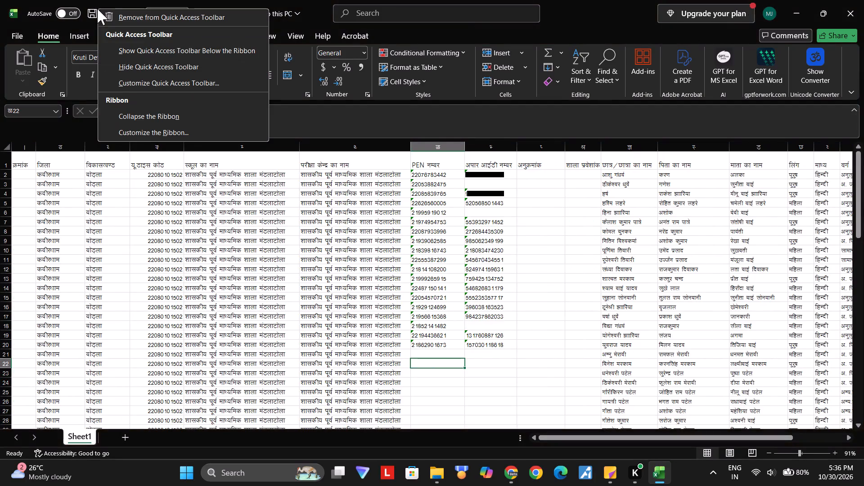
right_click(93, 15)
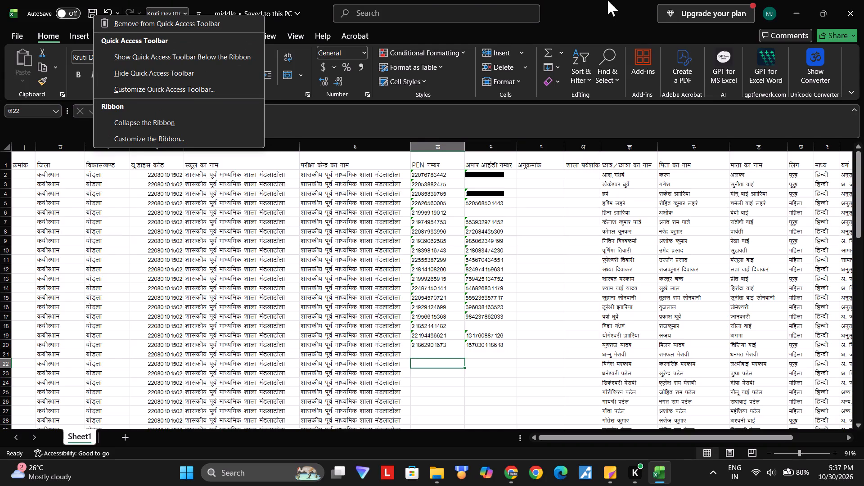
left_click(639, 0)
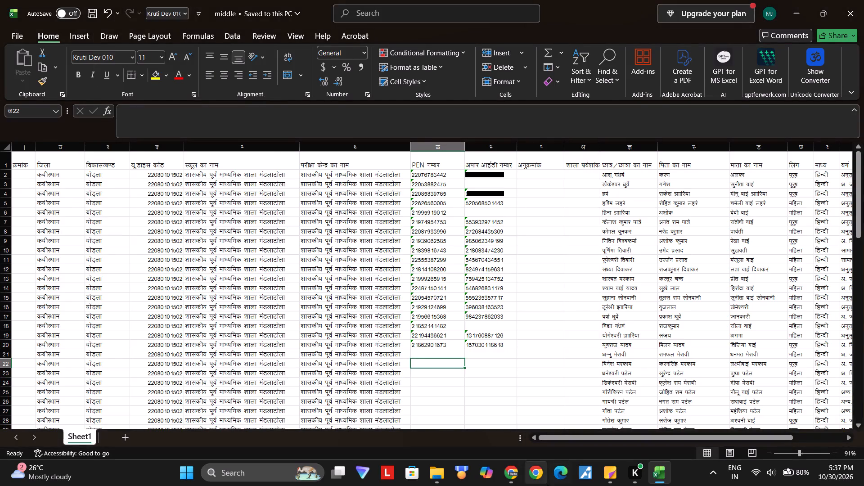
Review the student rows in the middle workbook again, down to the last student and back to the header row.
left_click_drag(559, 439, 545, 439)
left_click_drag(859, 223, 857, 193)
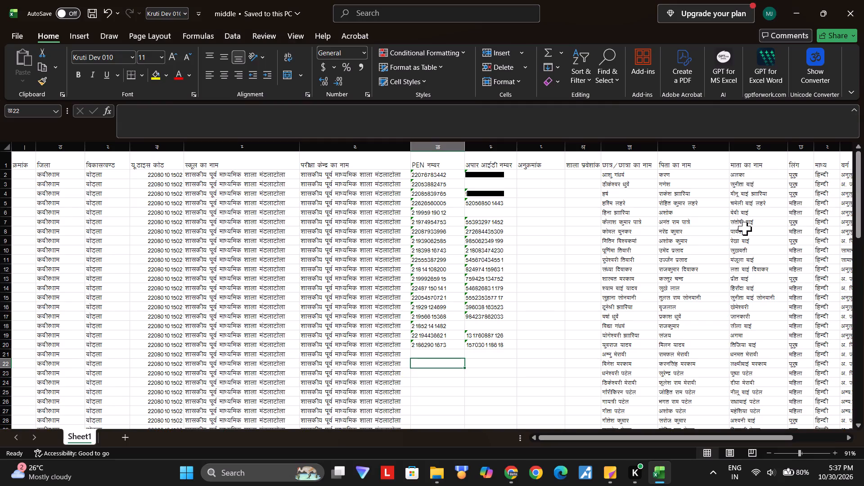
scroll(307, 392, "down", 6)
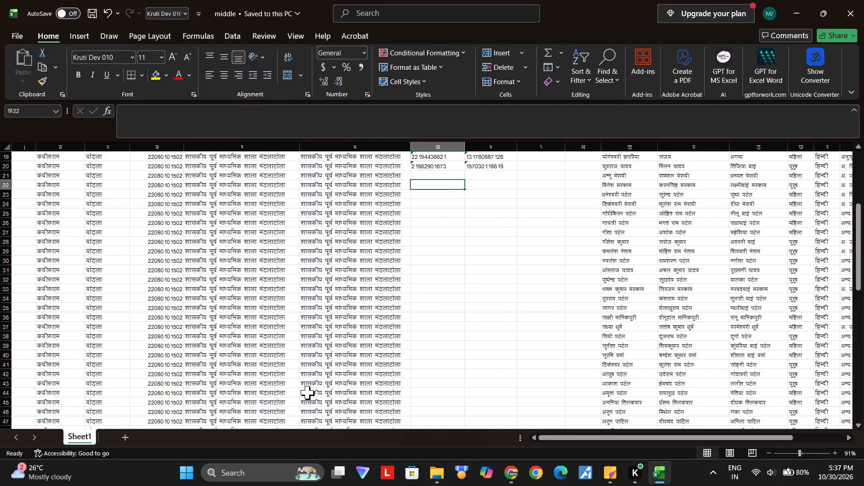
scroll(308, 392, "down", 18)
scroll(325, 369, "up", 3)
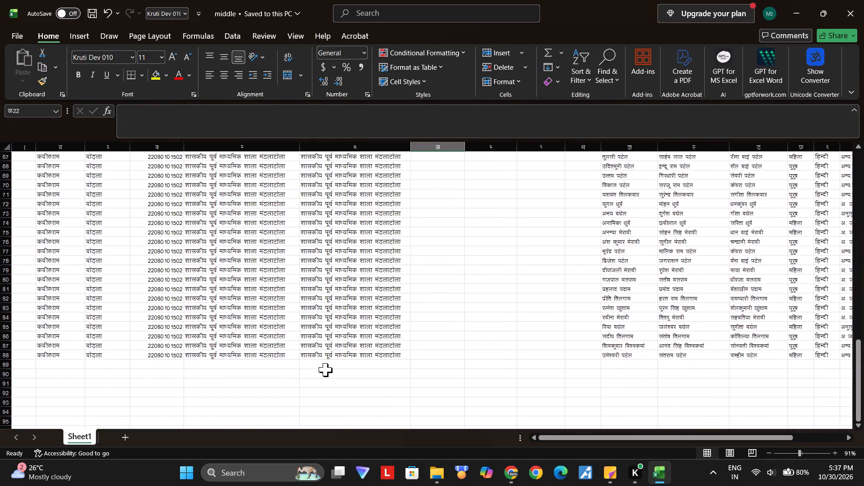
scroll(325, 369, "up", 20)
scroll(325, 369, "up", 6)
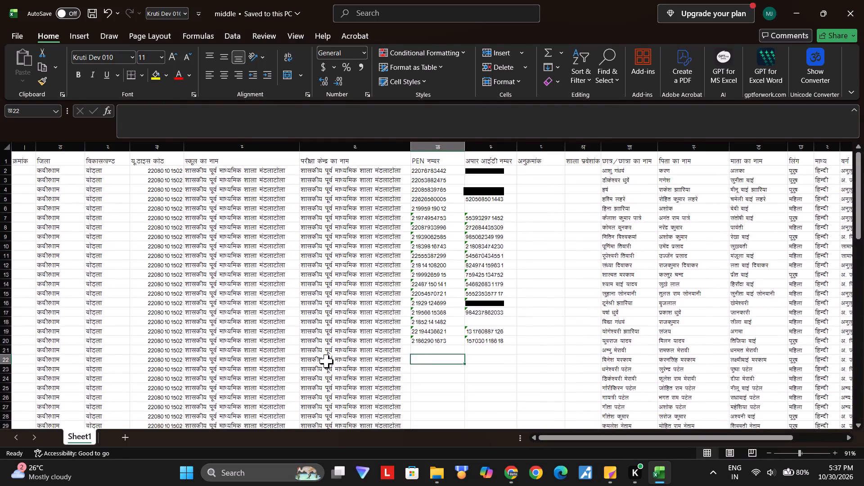
scroll(326, 361, "up", 6)
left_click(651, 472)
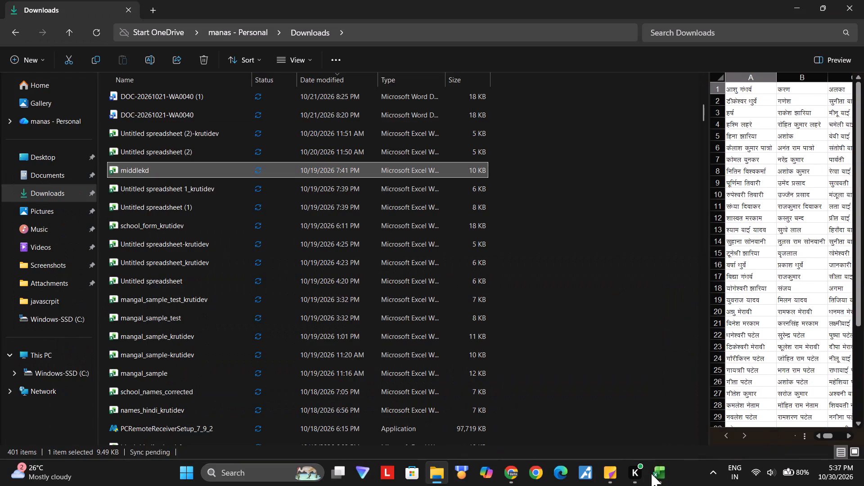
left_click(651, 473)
Find the blank_hindi_school_form workbook from Downloads among the recent workbooks and open it.
left_click(8, 32)
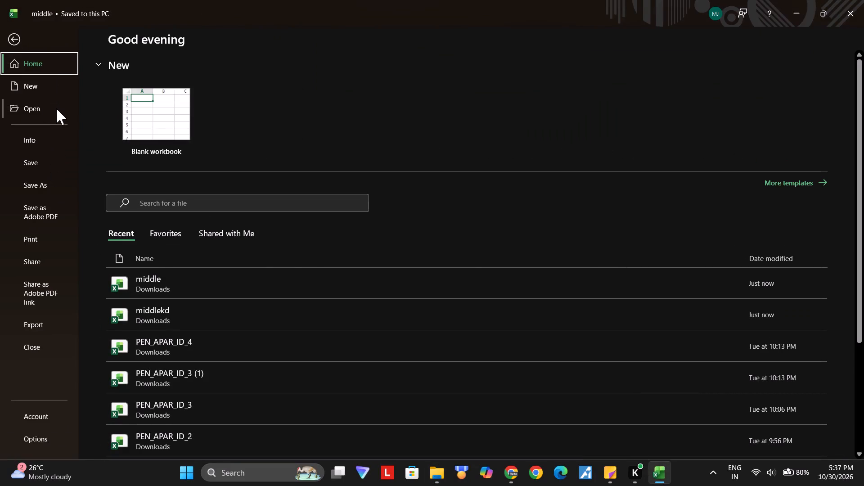
left_click(56, 108)
left_click(14, 32)
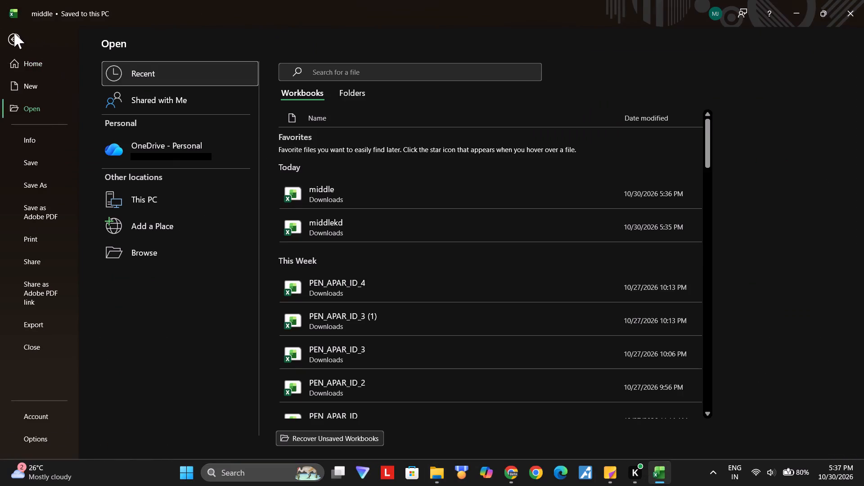
left_click(20, 34)
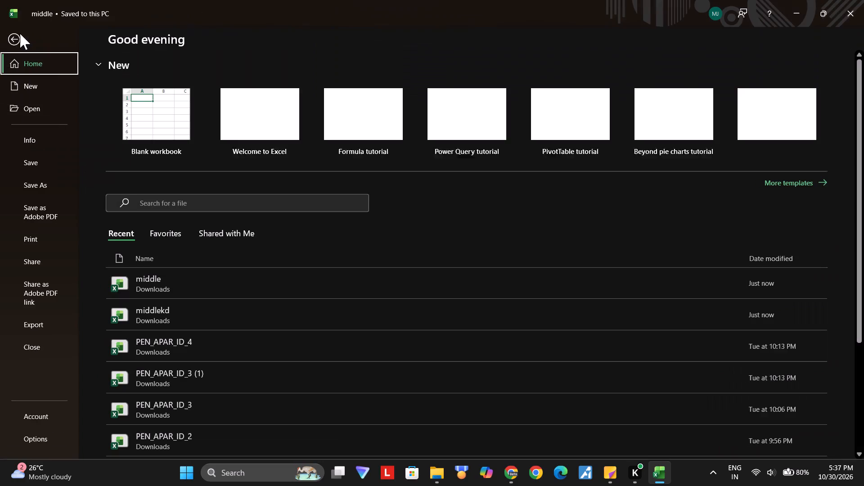
scroll(301, 356, "down", 4)
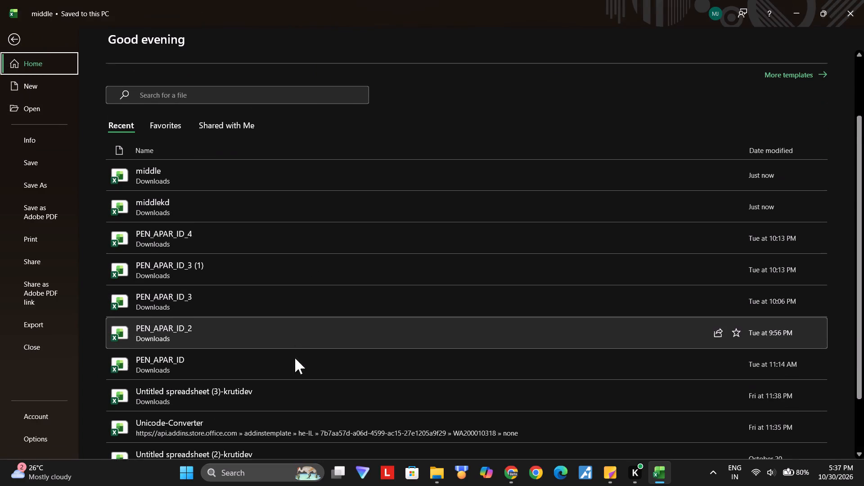
scroll(261, 335, "down", 2)
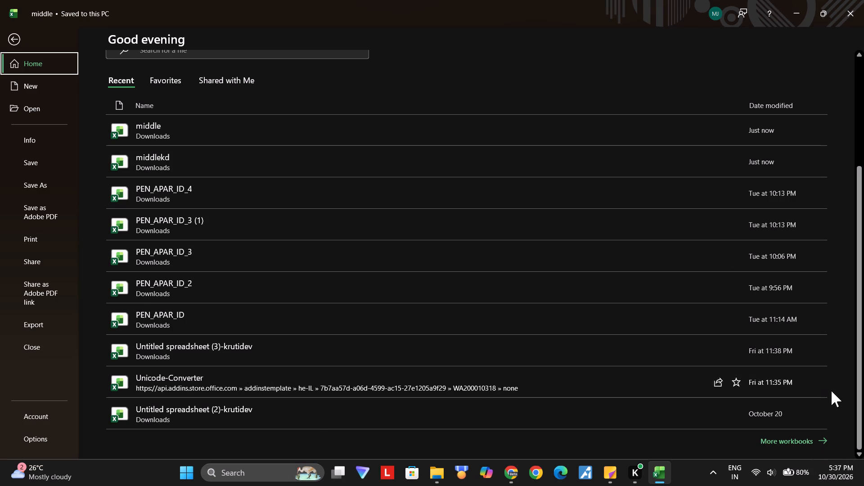
left_click(792, 438)
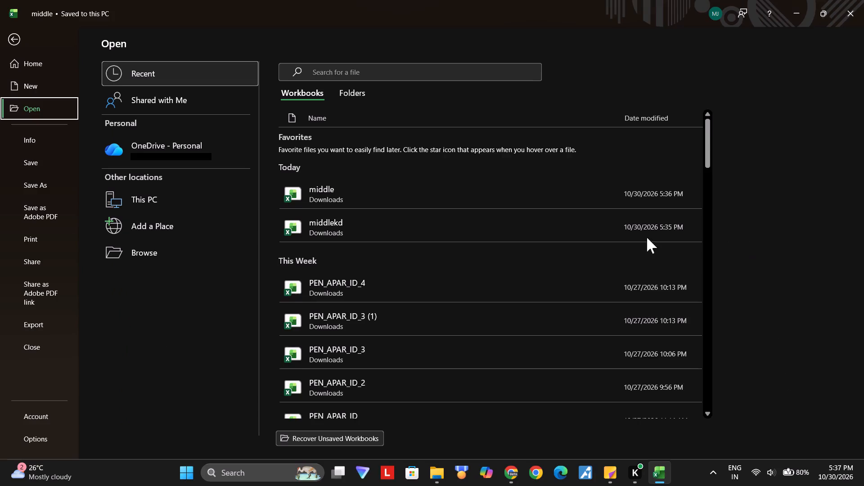
scroll(499, 255, "down", 10)
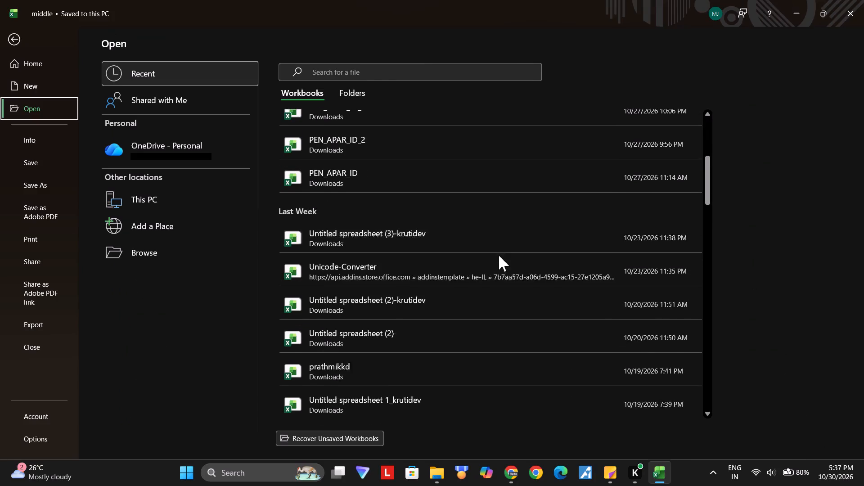
scroll(499, 255, "down", 8)
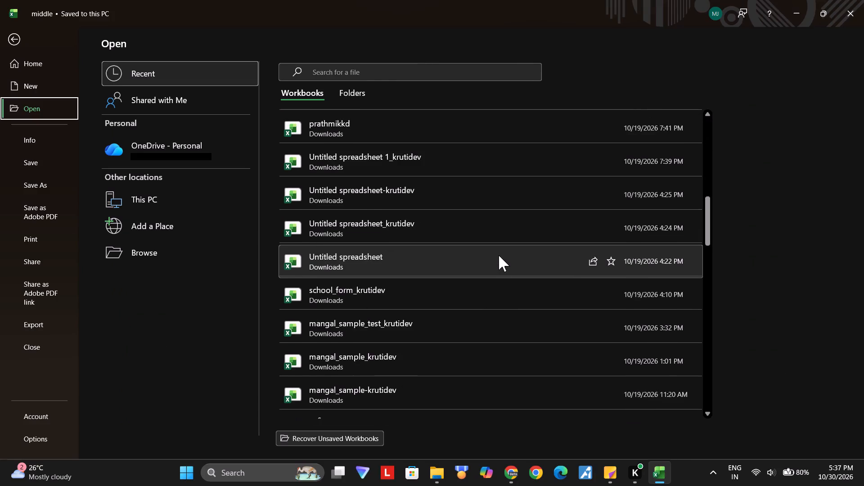
scroll(499, 255, "down", 3)
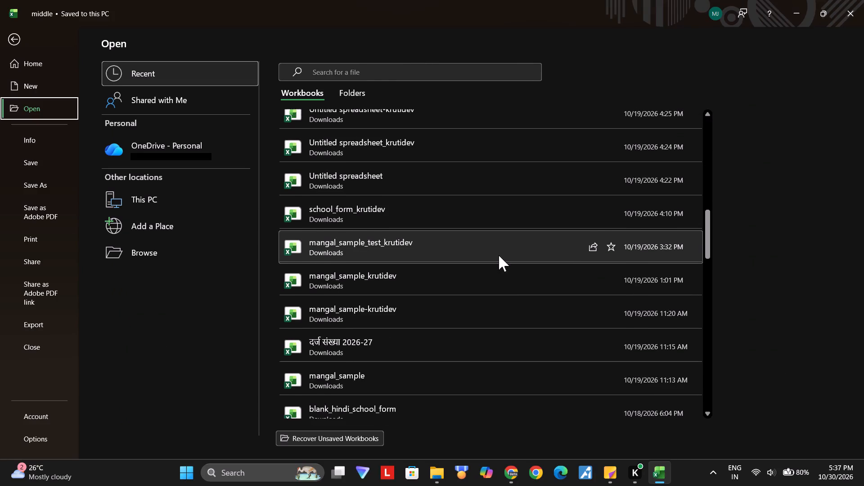
scroll(499, 255, "down", 3)
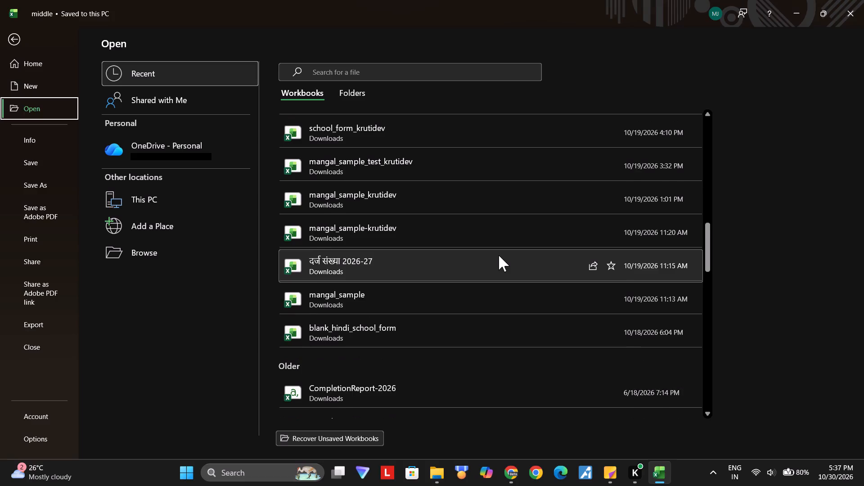
scroll(499, 255, "down", 2)
scroll(428, 285, "down", 5)
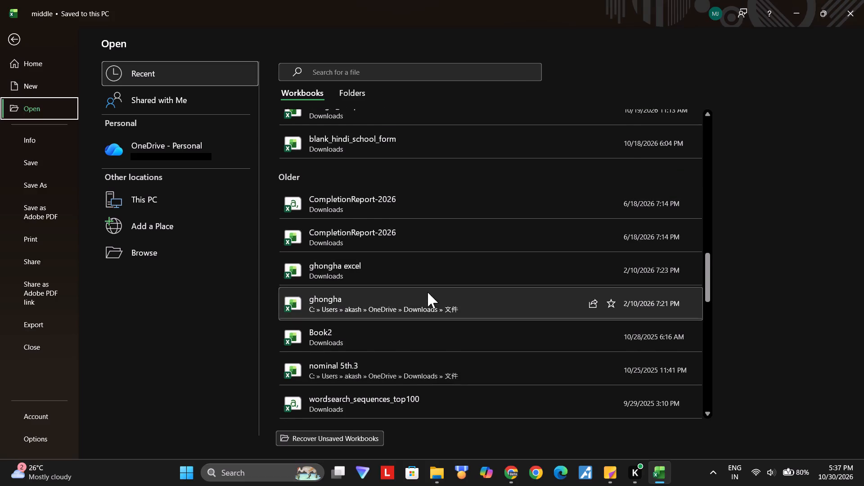
scroll(427, 292, "down", 3)
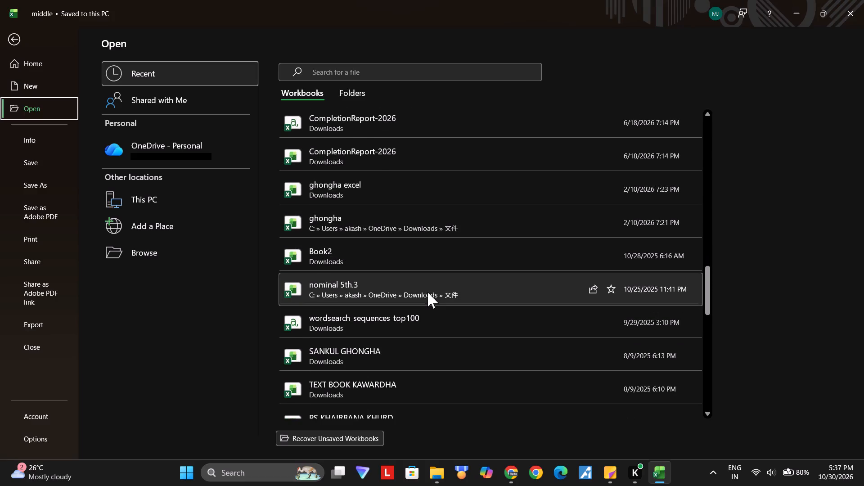
scroll(427, 292, "down", 3)
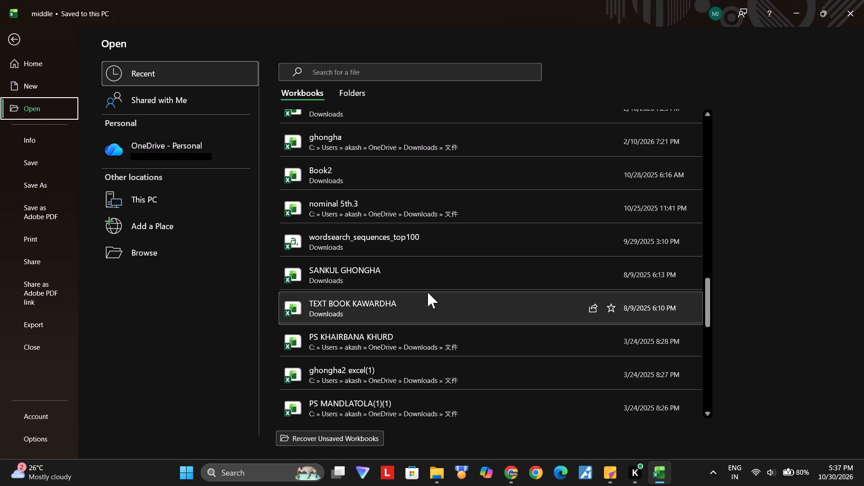
scroll(427, 292, "down", 1)
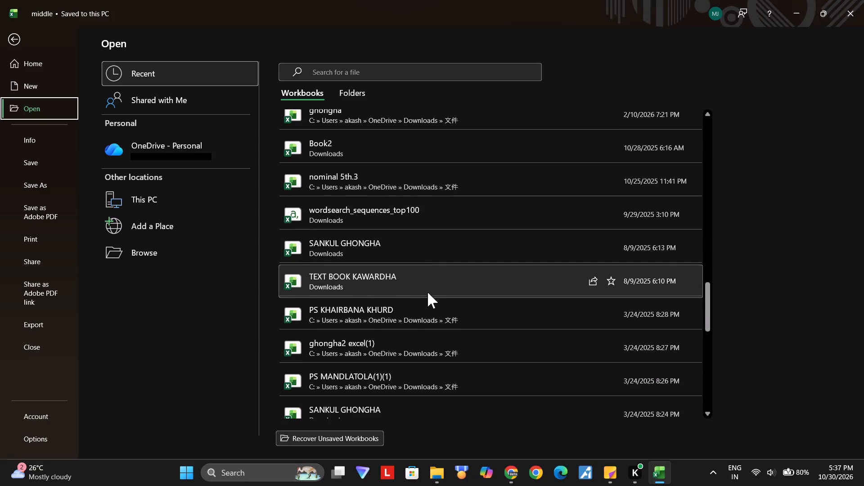
scroll(427, 292, "down", 3)
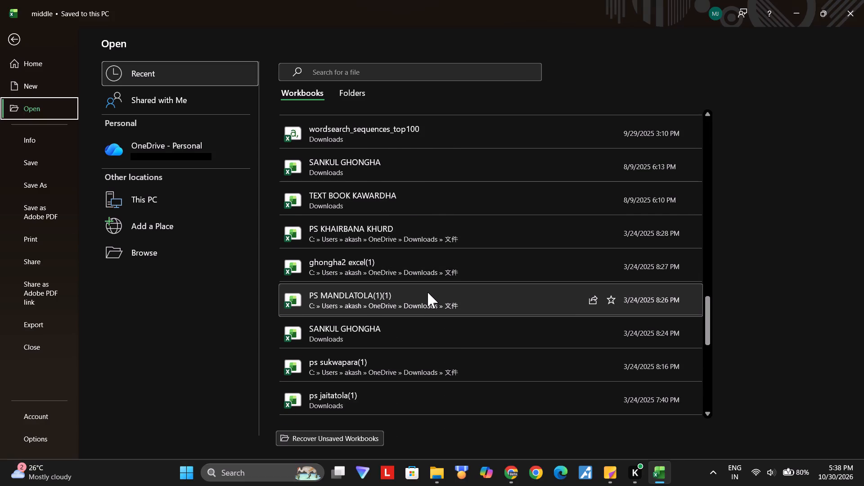
scroll(427, 292, "up", 9)
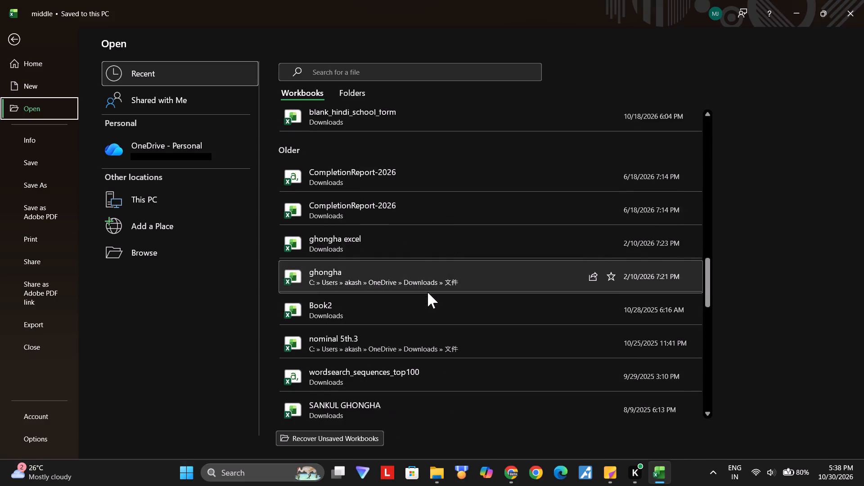
scroll(427, 292, "up", 2)
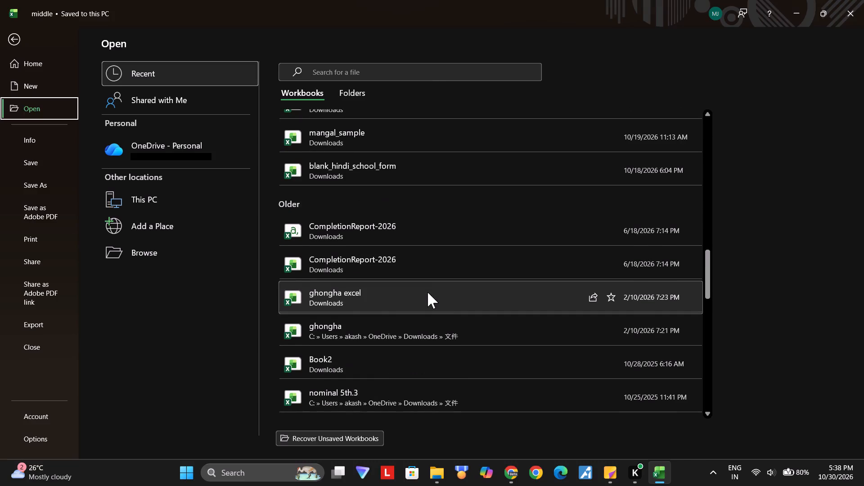
scroll(427, 292, "up", 3)
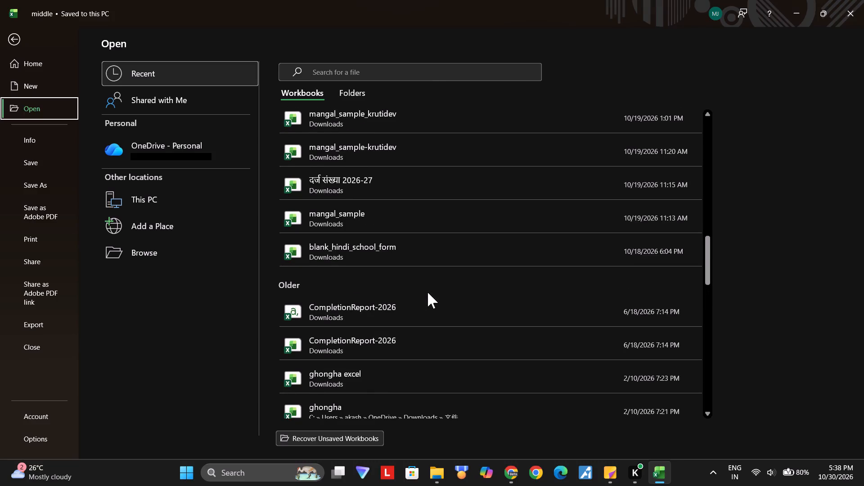
scroll(427, 292, "up", 1)
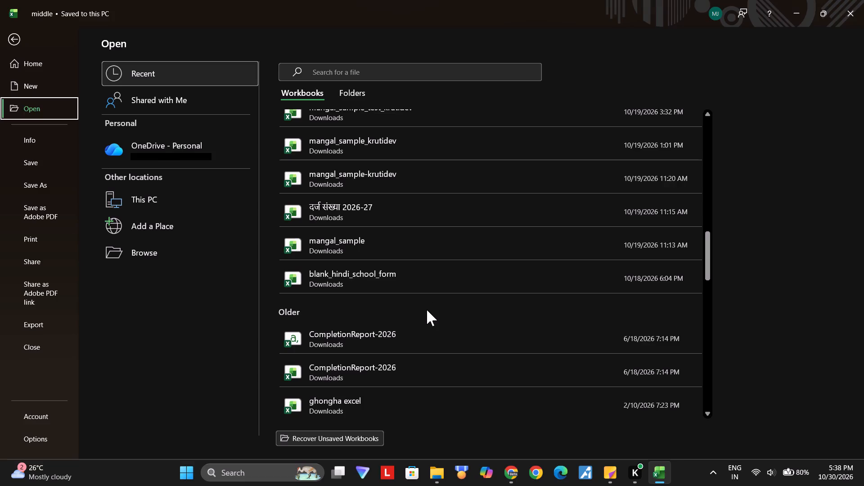
left_click(429, 279)
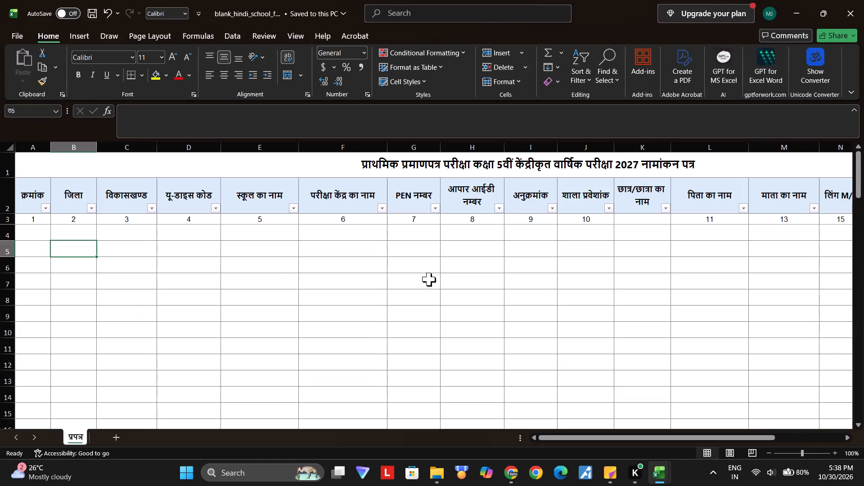
Zoom the blank school form out to 81% and look over its rows and column headings.
scroll(298, 301, "down", 5)
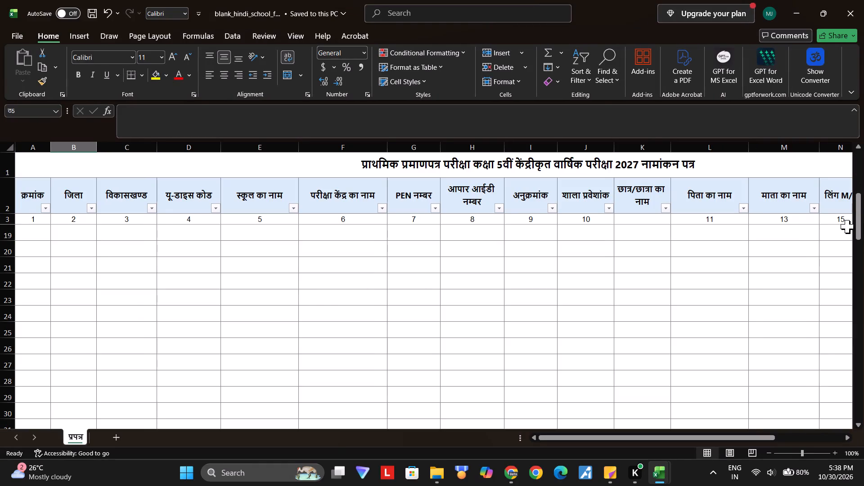
left_click(796, 454)
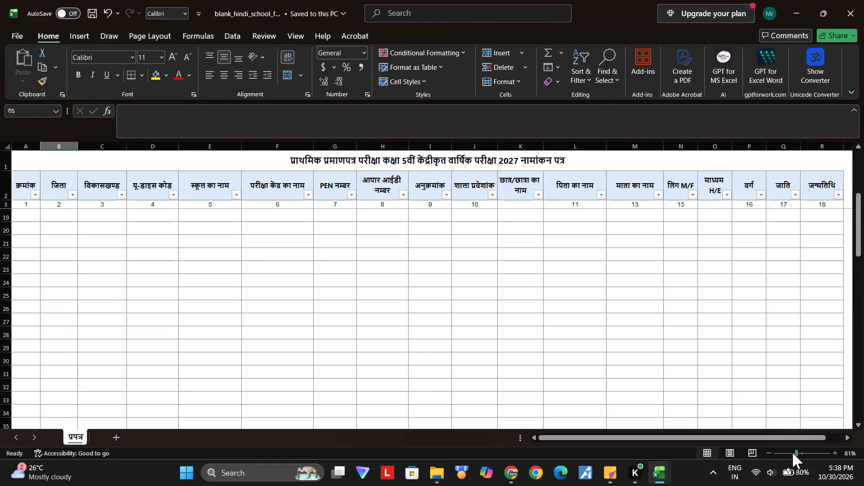
Zoom the blank school form out to 69% to view all its columns and close its workbook.
left_click(792, 453)
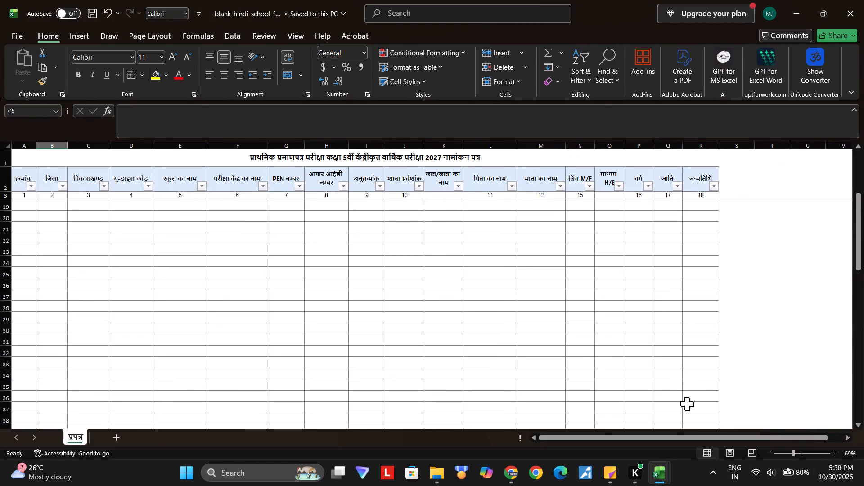
left_click(863, 0)
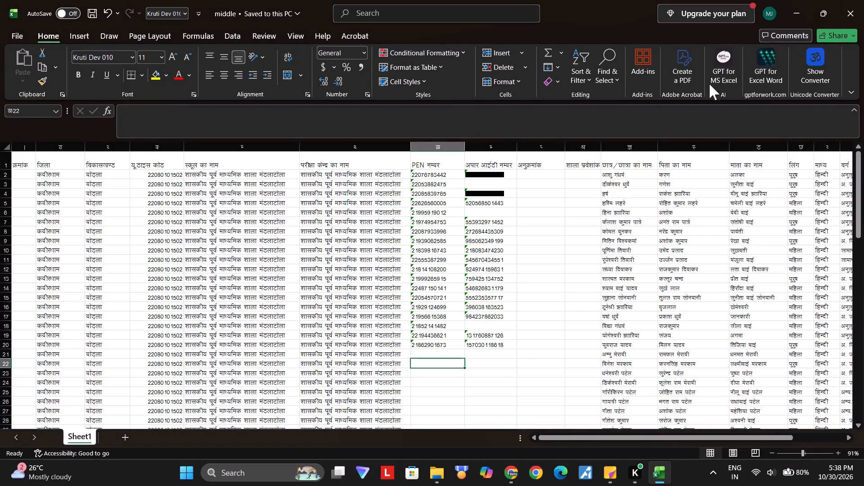
Find the prathmikkd workbook from Downloads among the recent workbooks and open it.
left_click(7, 40)
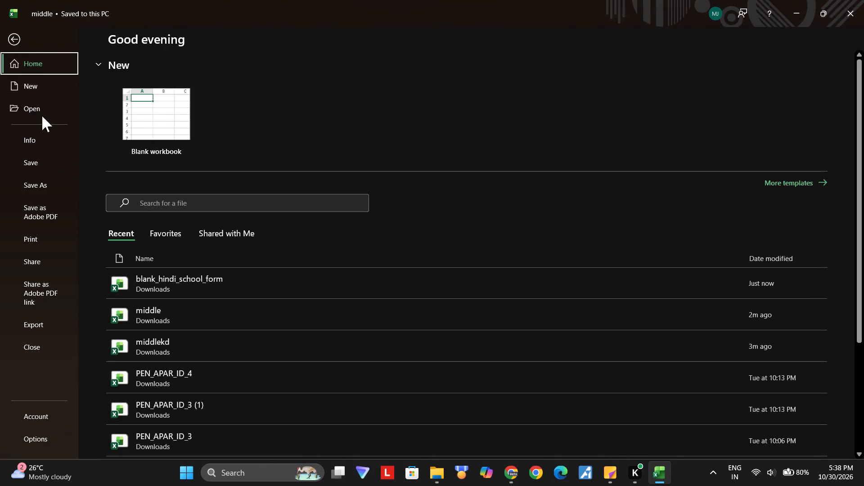
scroll(615, 389, "down", 12)
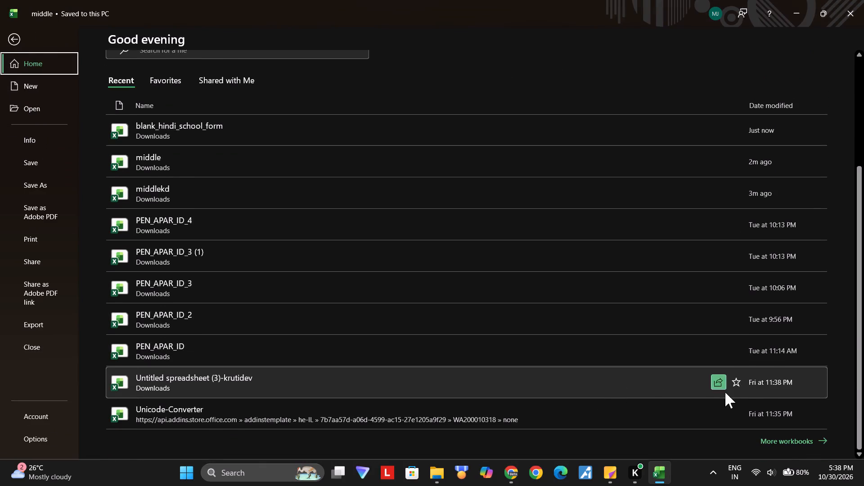
scroll(730, 397, "down", 3)
left_click(802, 445)
scroll(711, 382, "down", 4)
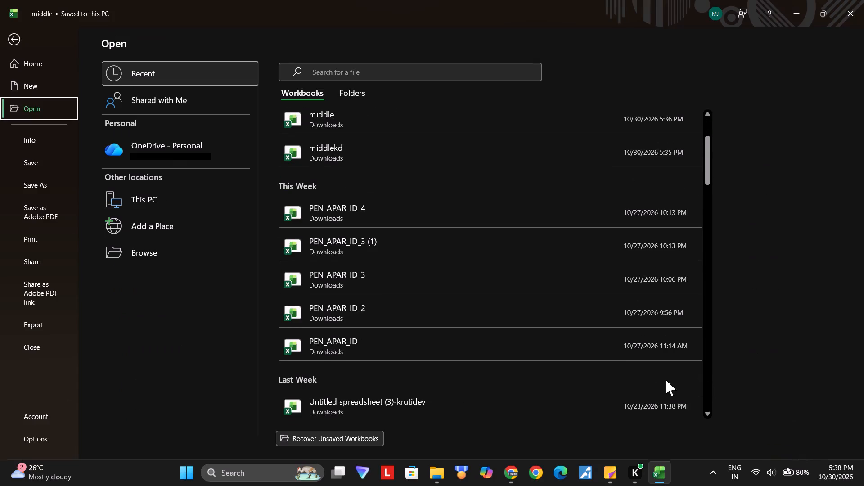
scroll(646, 380, "down", 2)
scroll(607, 381, "down", 6)
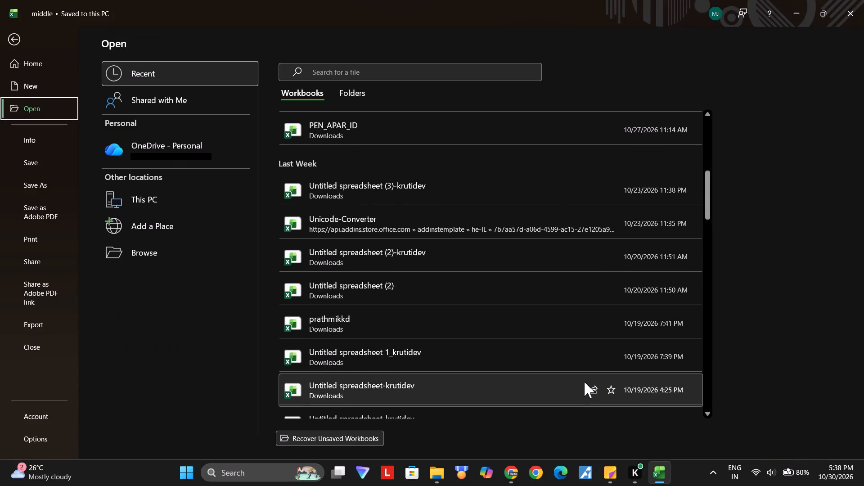
scroll(584, 382, "down", 1)
left_click(378, 301)
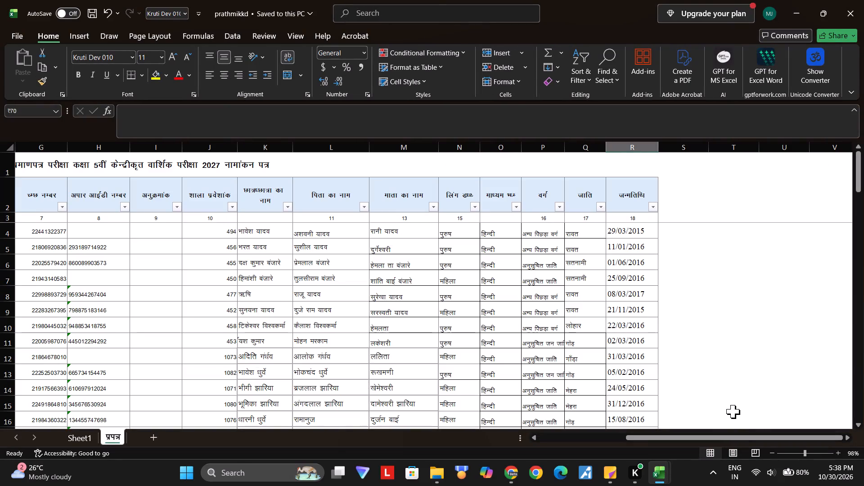
Look over the primary enrolment sheet's columns from serial number to date of birth and its rows down past the last student.
left_click_drag(743, 435, 643, 450)
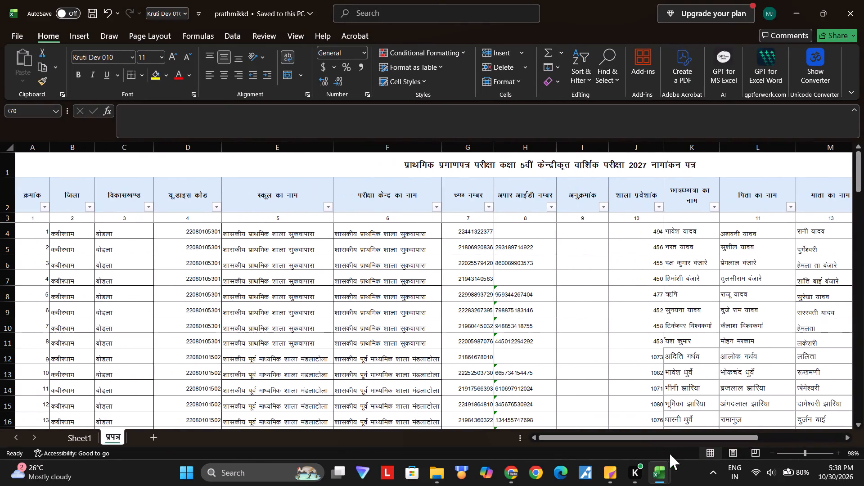
left_click(794, 452)
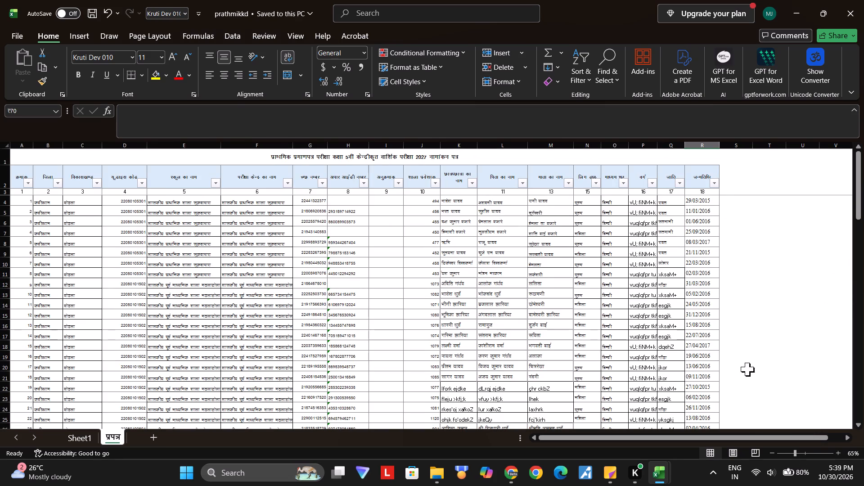
left_click(803, 453)
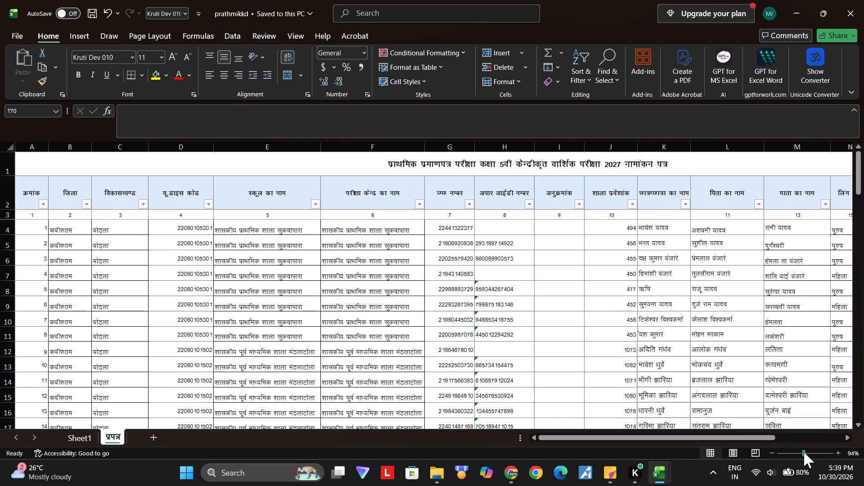
left_click_drag(738, 438, 854, 421)
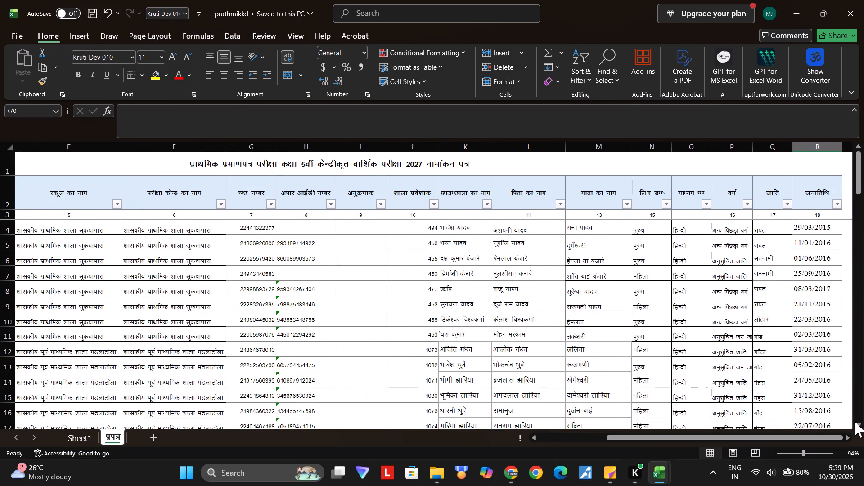
left_click(788, 452)
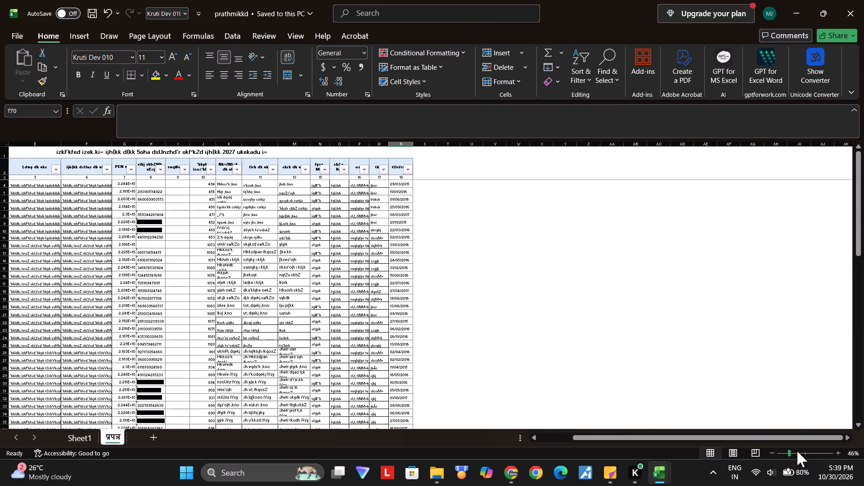
left_click(805, 451)
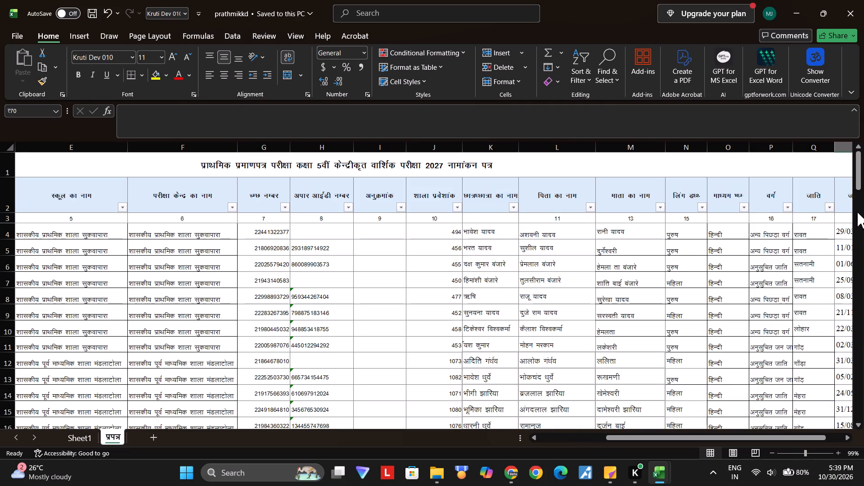
left_click(858, 169)
left_click_drag(858, 169, 858, 177)
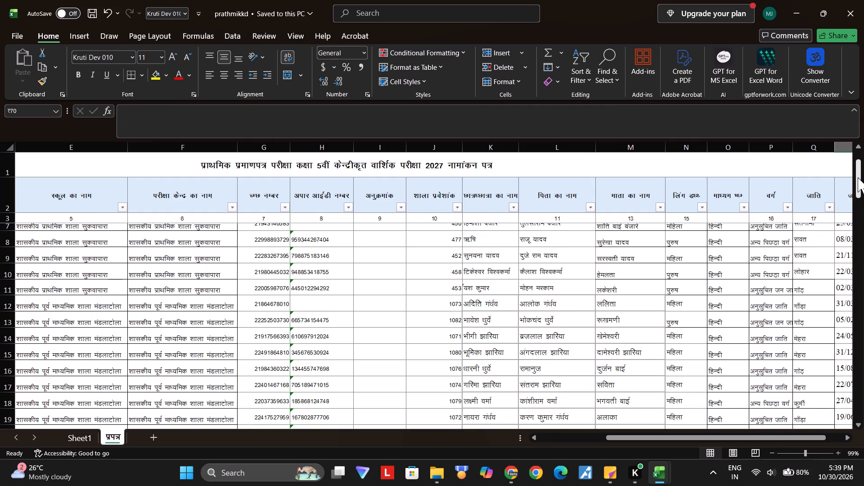
scroll(240, 346, "down", 3)
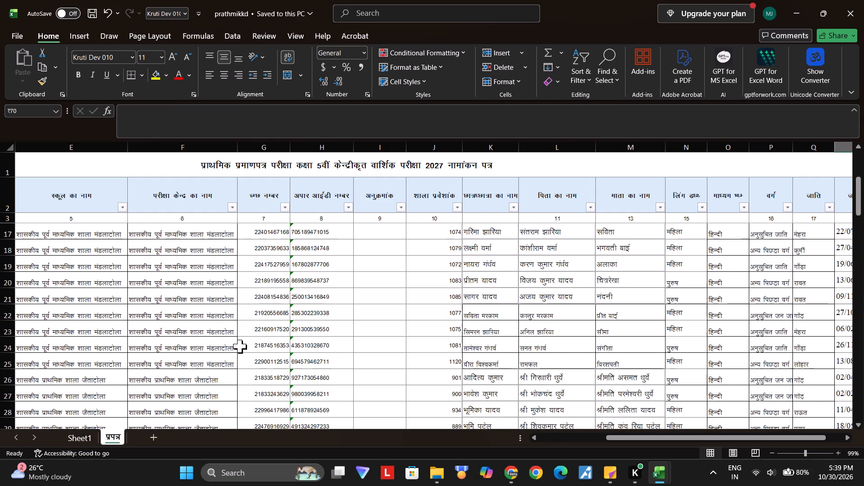
scroll(240, 346, "down", 5)
scroll(169, 350, "down", 3)
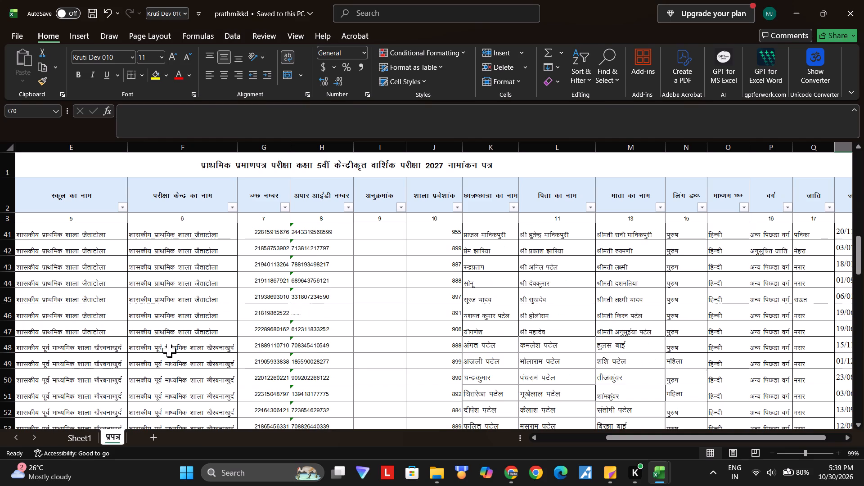
scroll(169, 350, "down", 2)
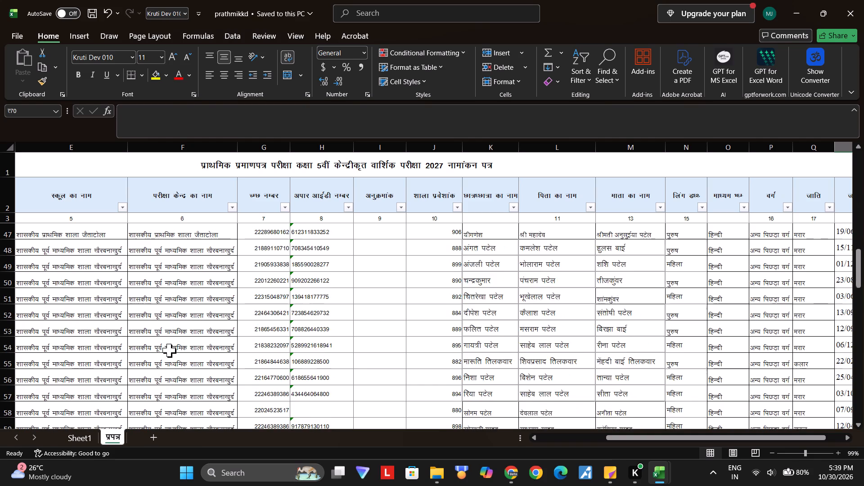
scroll(169, 350, "down", 7)
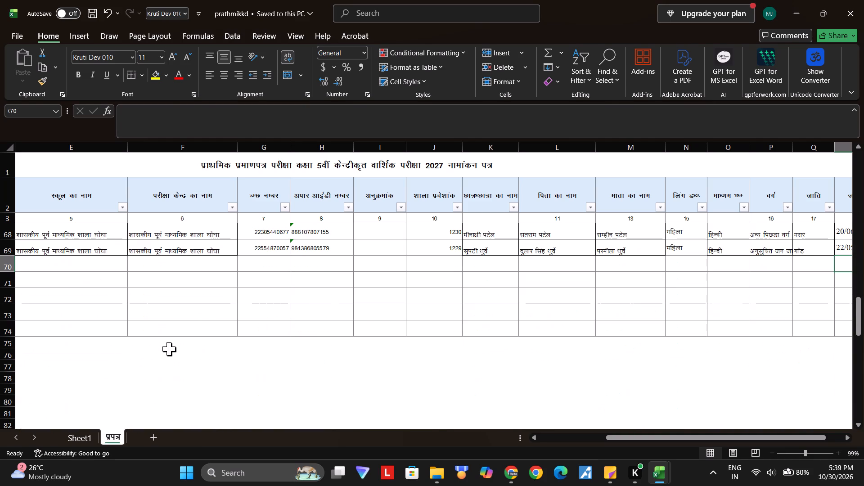
Remove the borders from every cell of the प्रपत्र sheet using No Border.
left_click(408, 352)
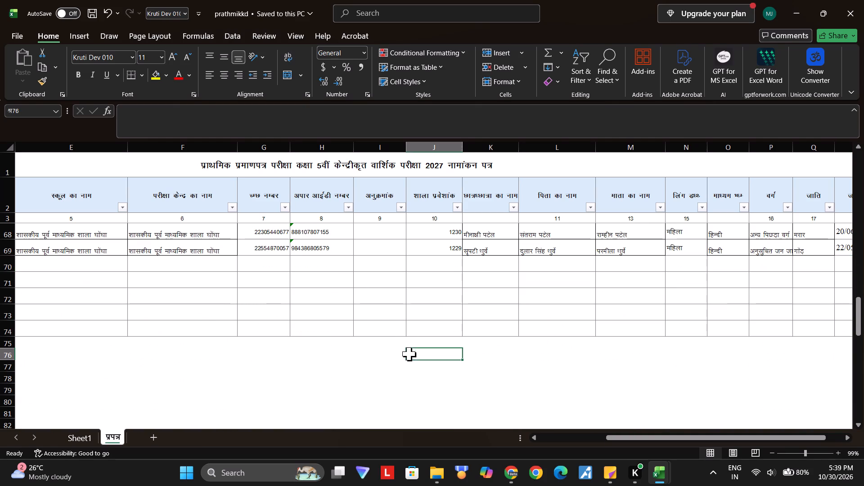
key("ctrl+a")
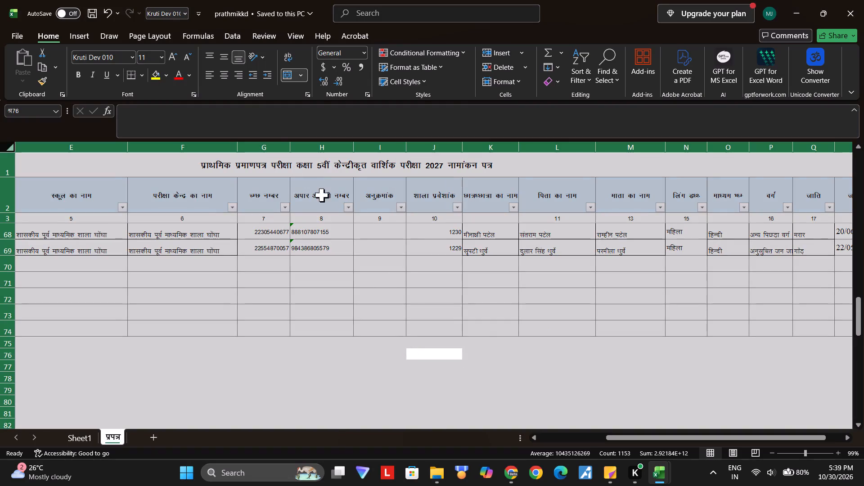
left_click(140, 72)
left_click(169, 166)
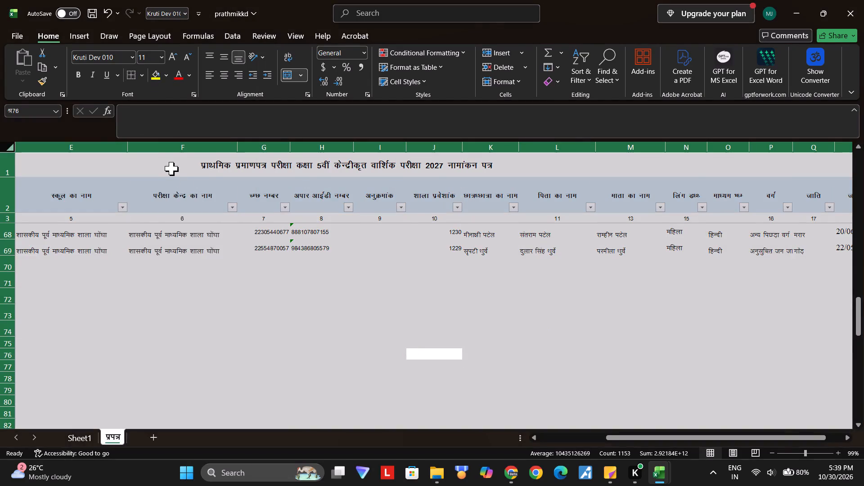
left_click(354, 358)
Apply All Borders to the filled enrolment table only, including its title and header rows.
scroll(355, 358, "up", 17)
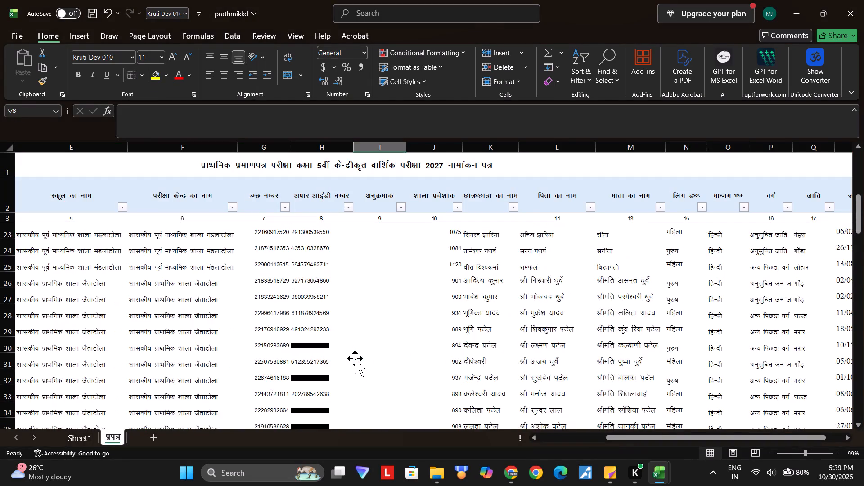
scroll(355, 358, "up", 16)
left_click(390, 328)
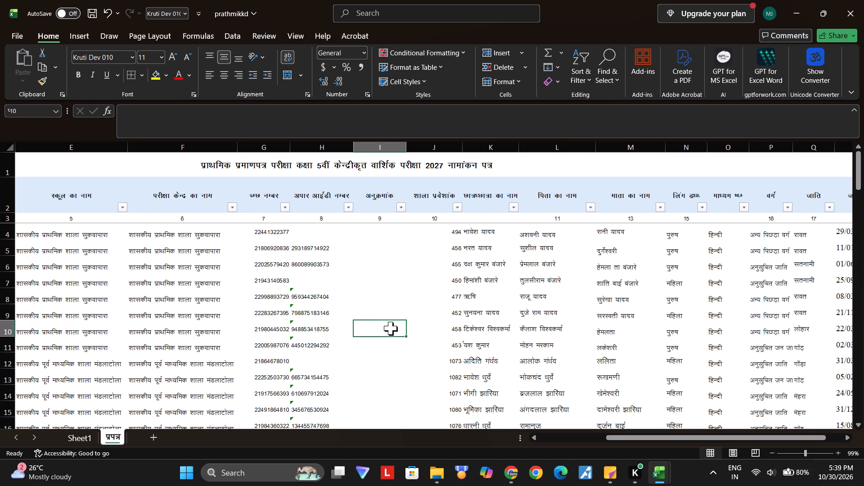
key("ctrl+a")
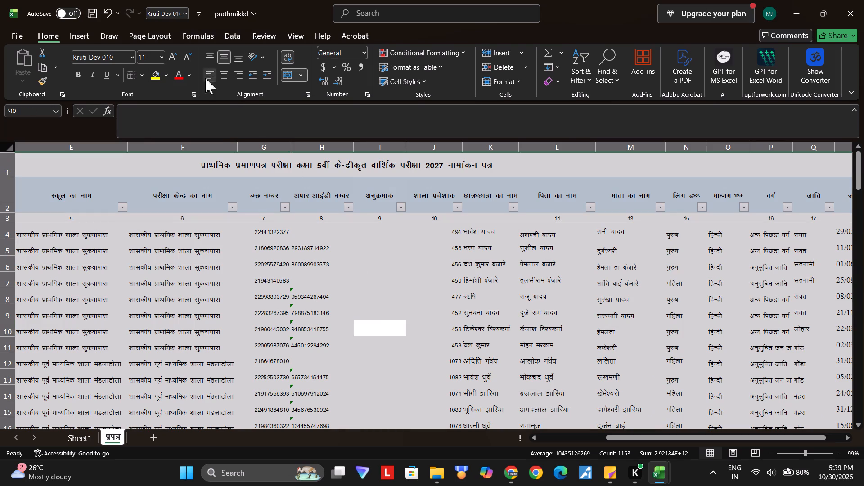
left_click(137, 70)
left_click(140, 71)
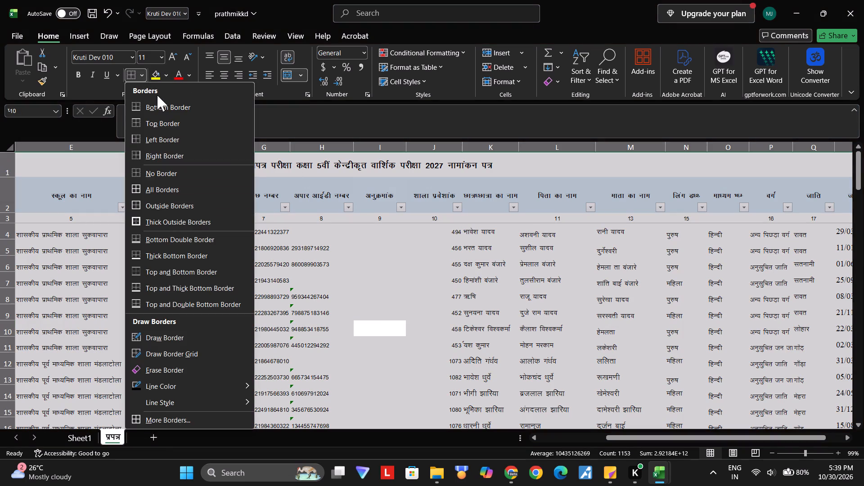
left_click(176, 189)
left_click(169, 169)
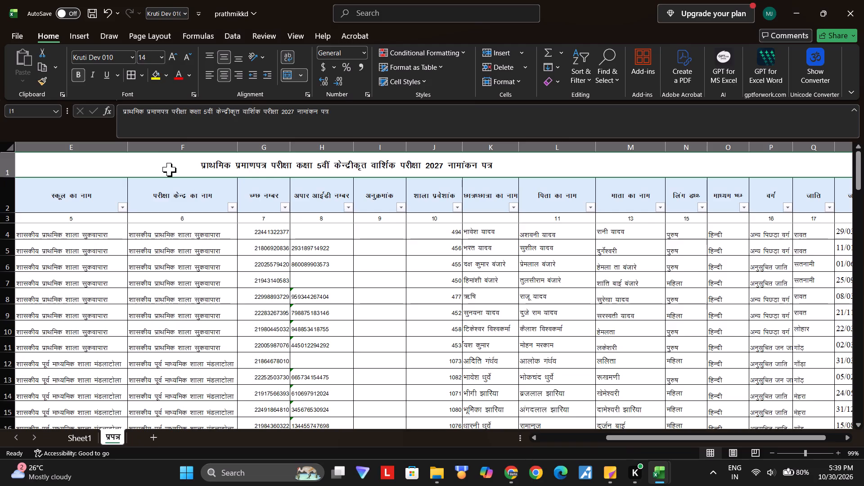
left_click(145, 80)
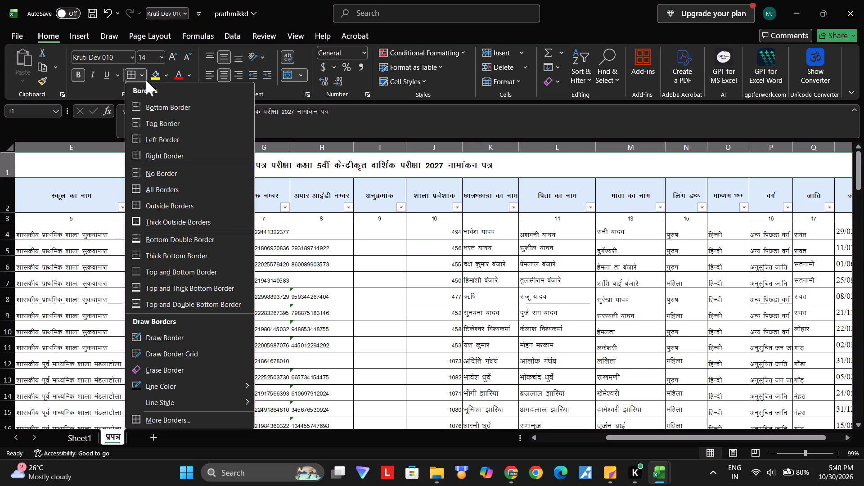
left_click(403, 236)
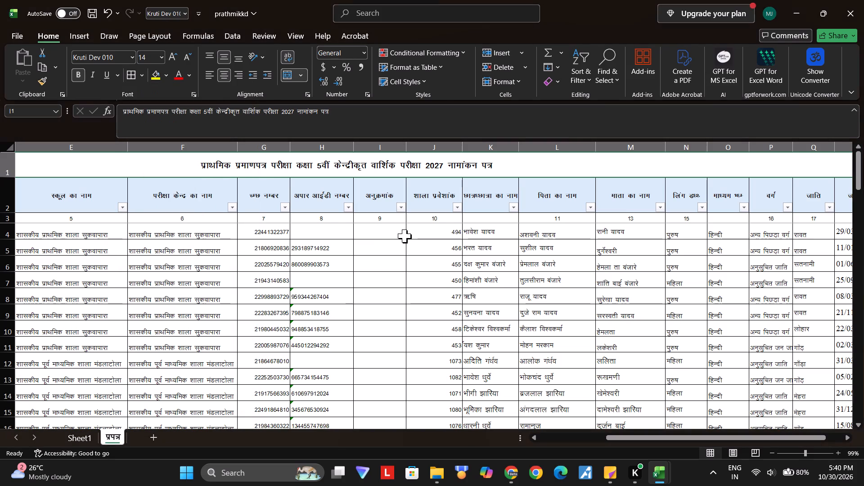
left_click(405, 236)
left_click(391, 252)
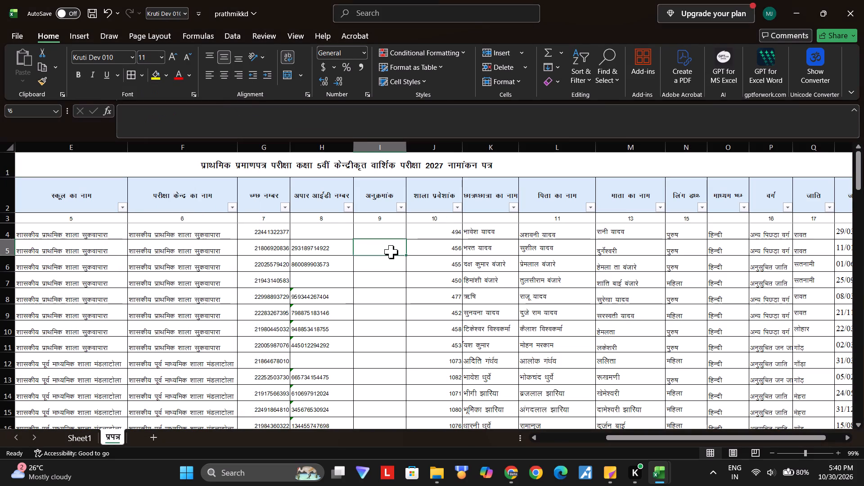
Check the bordered enrolment table across its first and last columns and down through the student rows.
left_click_drag(676, 434, 565, 432)
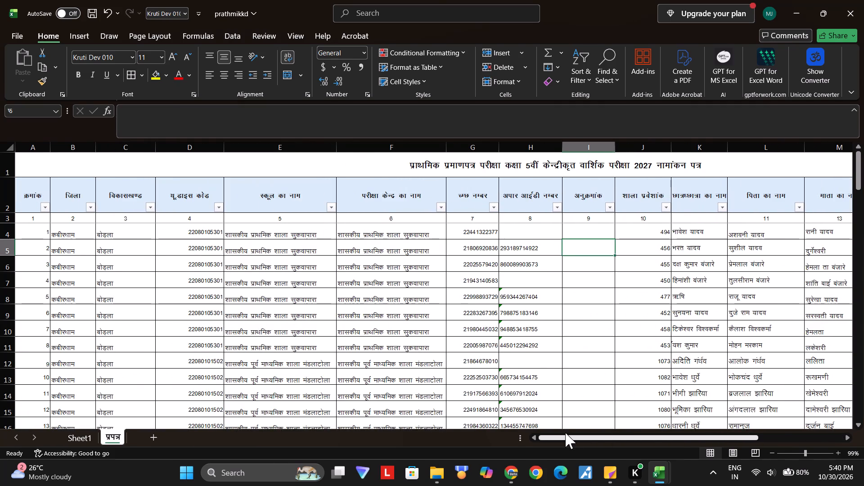
left_click_drag(565, 432, 796, 415)
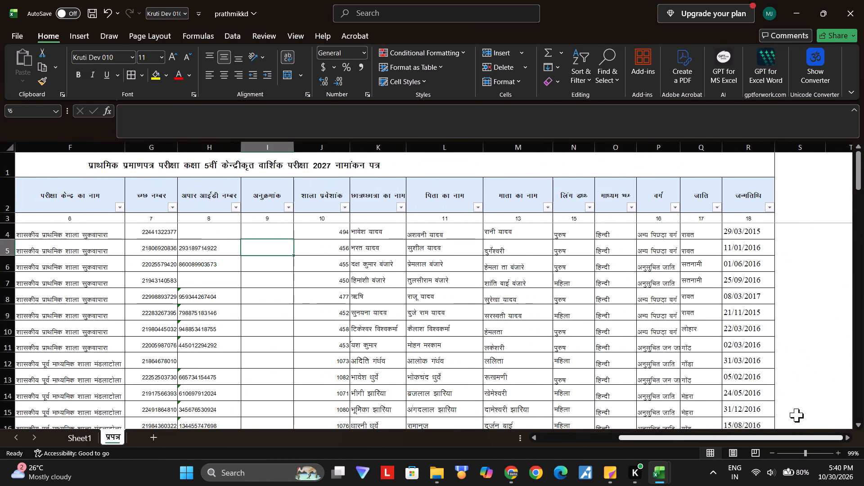
scroll(806, 367, "down", 8)
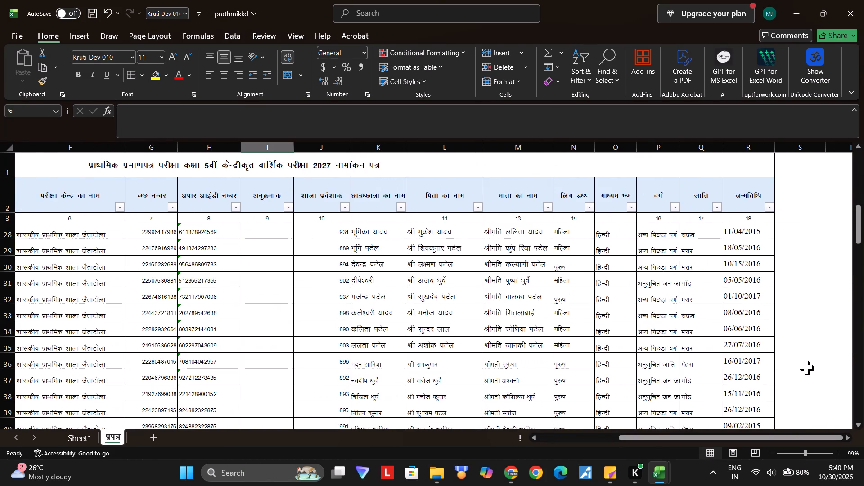
scroll(806, 367, "down", 1)
scroll(806, 367, "up", 7)
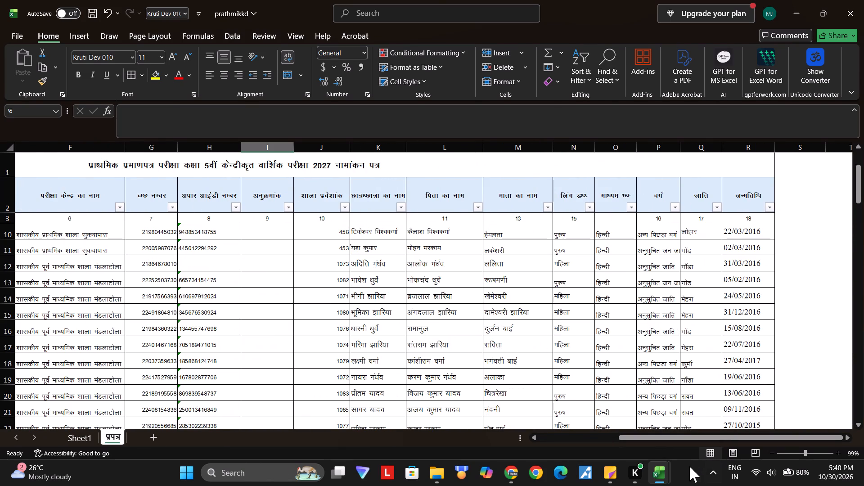
Switch from the prathmikkd workbook to the middle workbook to view its student list.
left_click(669, 472)
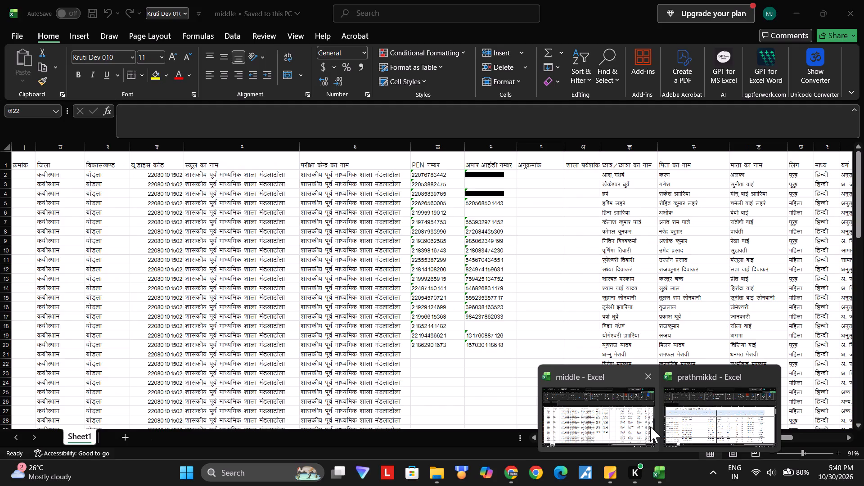
left_click(650, 427)
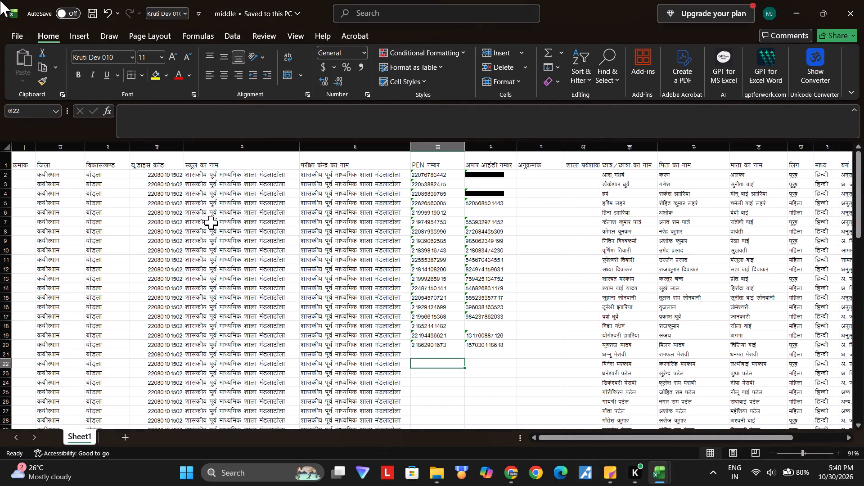
Open the PEN_APAR_ID_2 workbook from the Downloads folder in File Explorer.
left_click(445, 464)
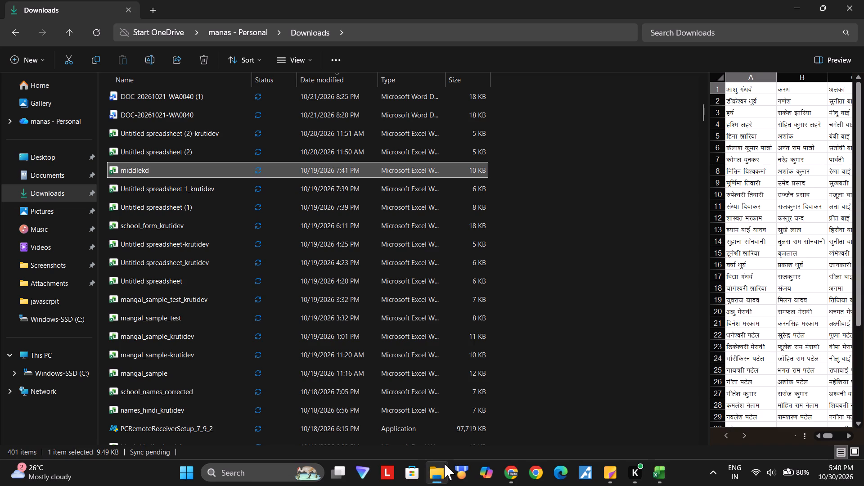
scroll(249, 188, "up", 5)
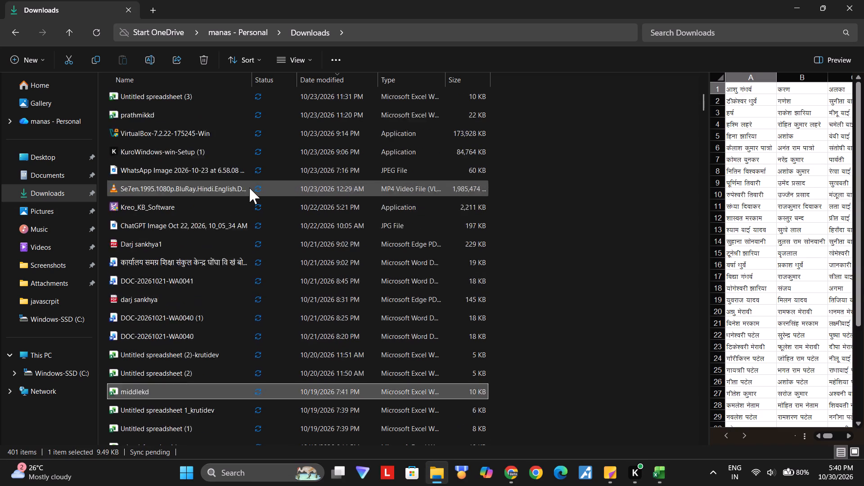
scroll(249, 188, "up", 12)
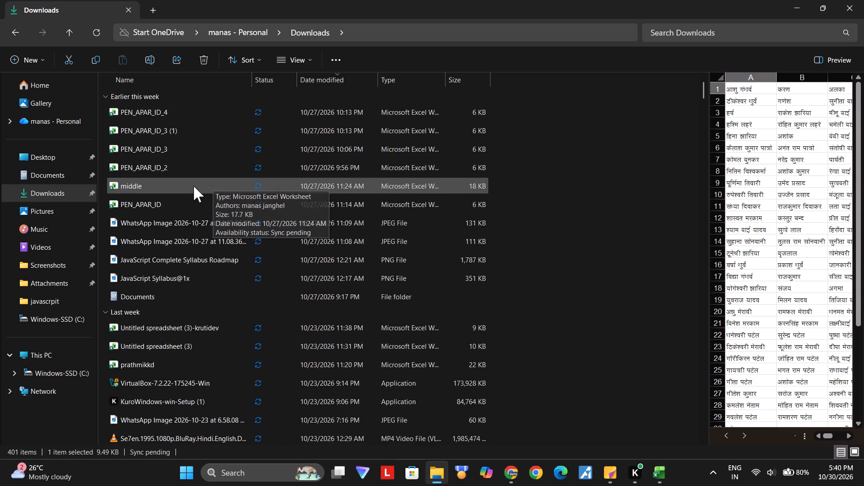
double_click(188, 169)
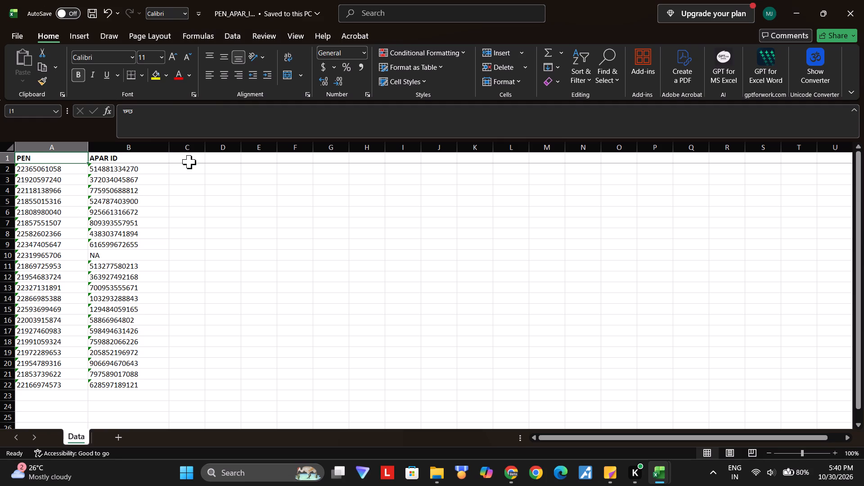
Switch to Sticky Notes and bring up the note with the 5:00 excel entry.
left_click(619, 472)
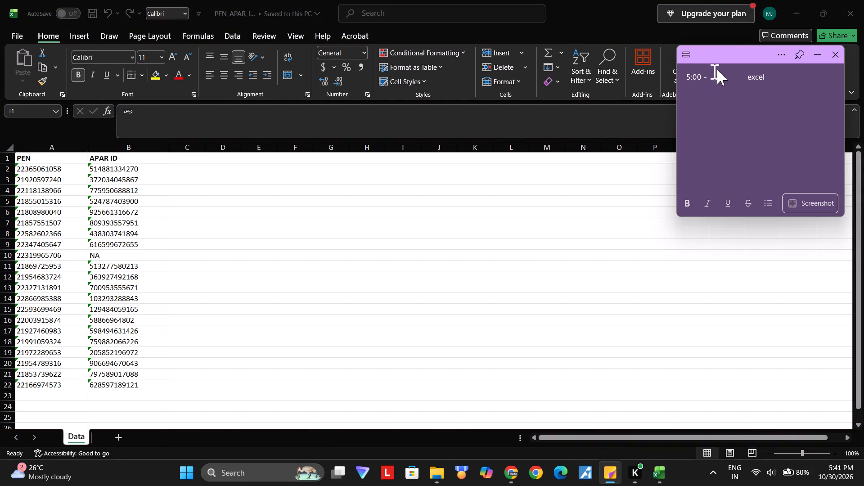
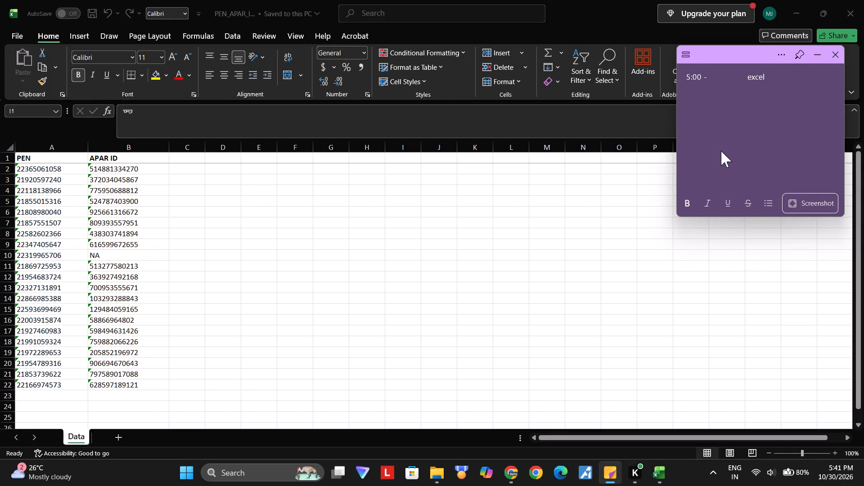
Change the time of the excel entry in the sticky note to 5:34 and return to the PEN_APAR_ID_2 workbook.
key("Left")
key("BackSpace")
key("BackSpace")
key("BackSpace")
key("shift+colon")
type("34")
left_click(665, 219)
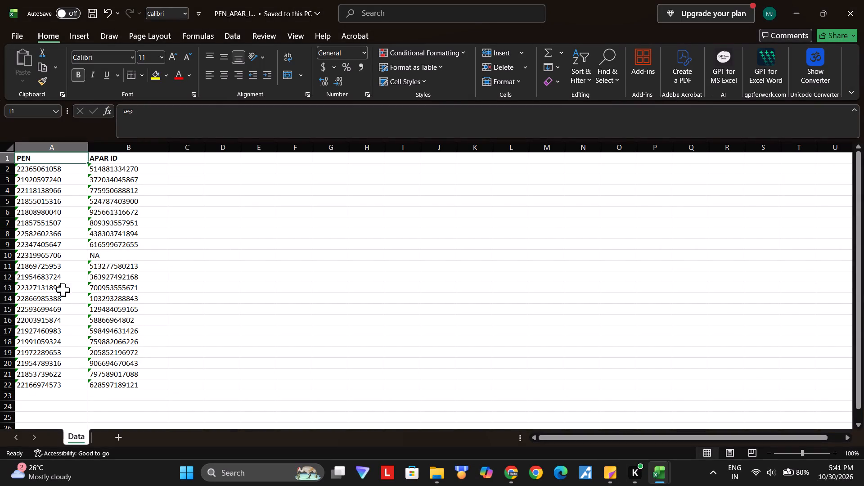
Switch to the prathmikkd workbook and look through the enrolment table's student rows from the UDISE code to the category column.
scroll(99, 207, "up", 3)
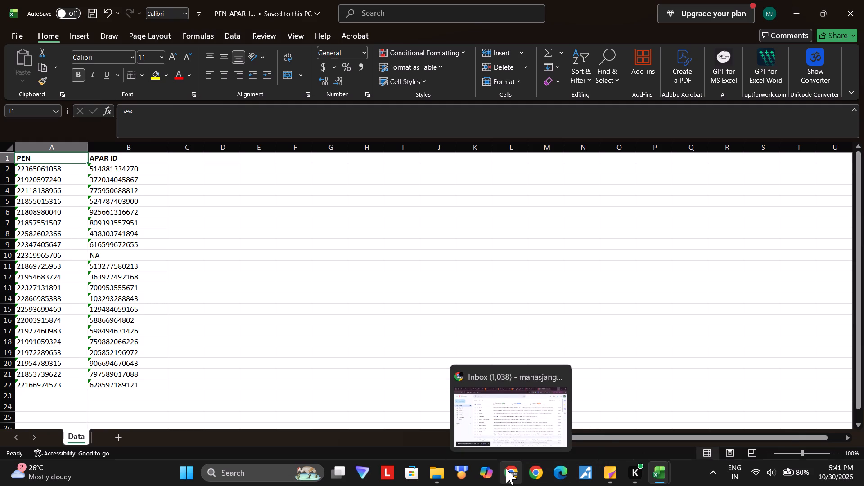
left_click(662, 424)
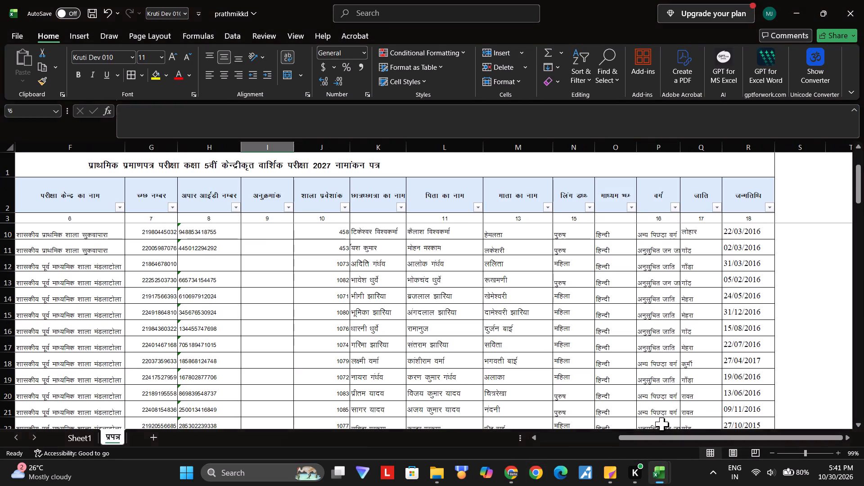
left_click_drag(684, 434, 653, 435)
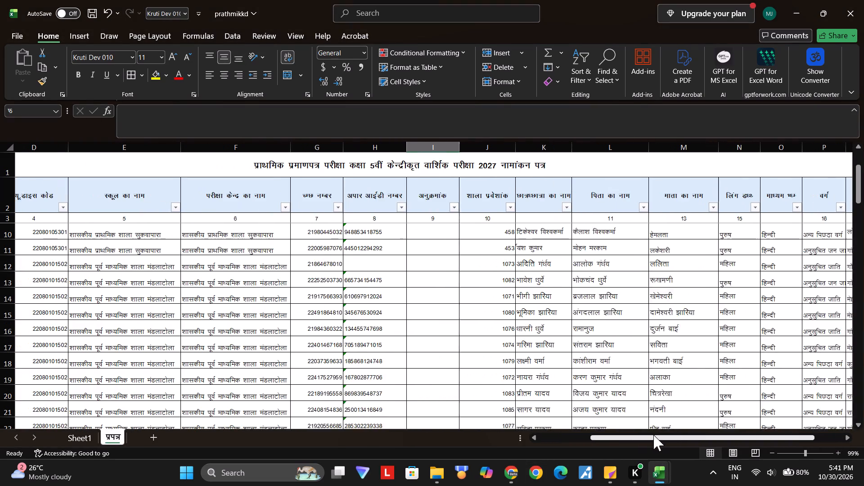
left_click_drag(653, 435, 644, 436)
scroll(641, 334, "down", 7)
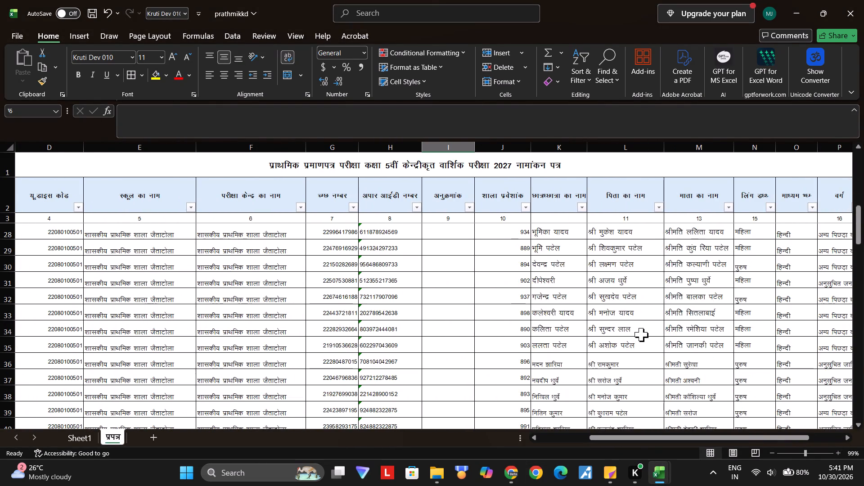
scroll(641, 334, "down", 13)
scroll(641, 334, "up", 3)
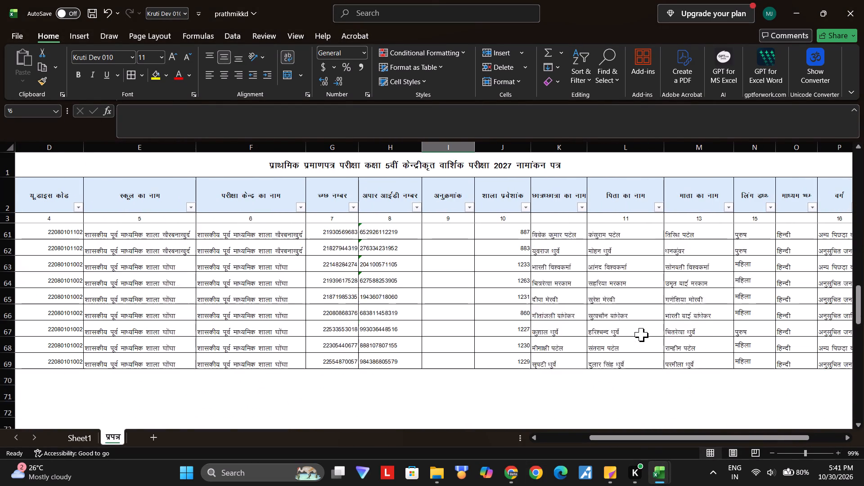
scroll(641, 334, "up", 8)
Switch to the middle workbook and examine how far down its student list the PEN and APAR ID columns are filled.
left_click(657, 475)
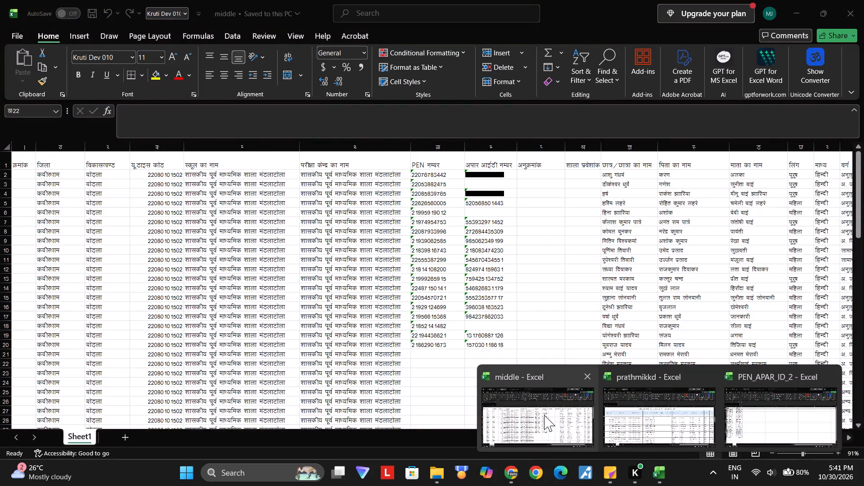
left_click_drag(543, 378, 628, 392)
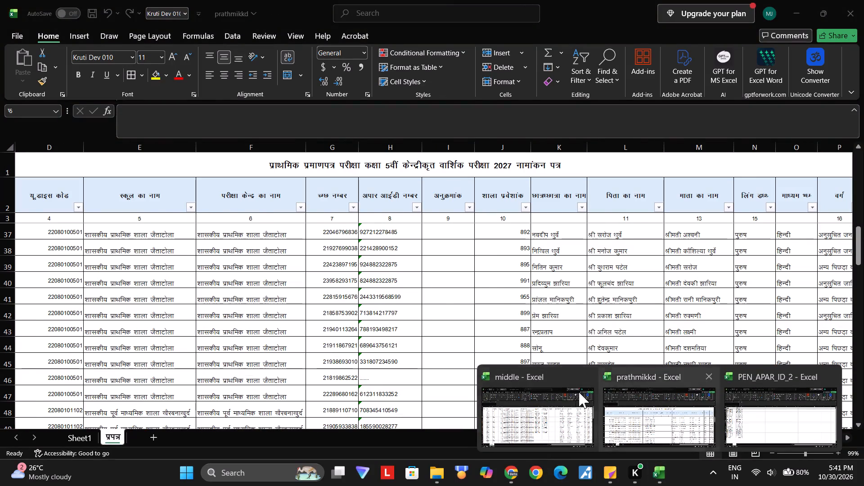
left_click(545, 384)
scroll(509, 381, "up", 2)
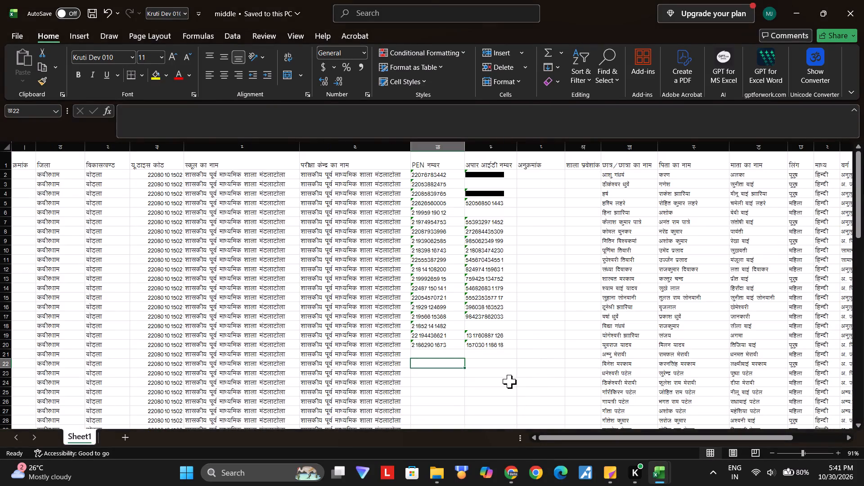
scroll(509, 381, "up", 3)
left_click(429, 343)
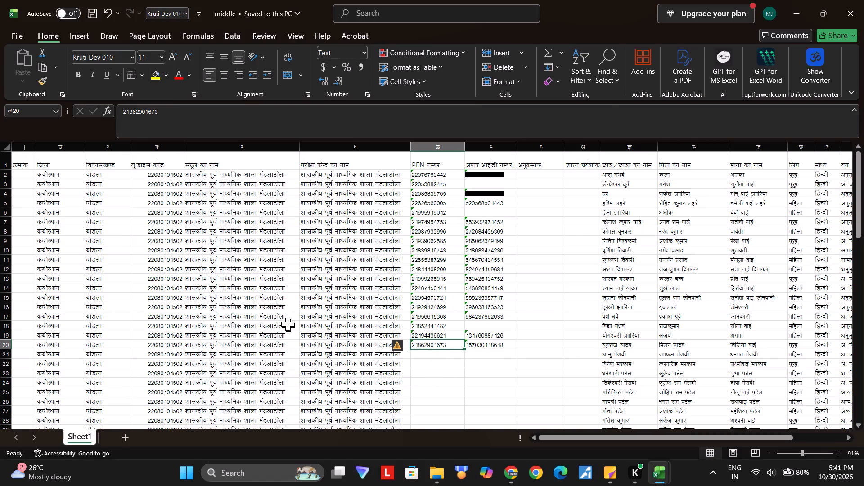
left_click(443, 395)
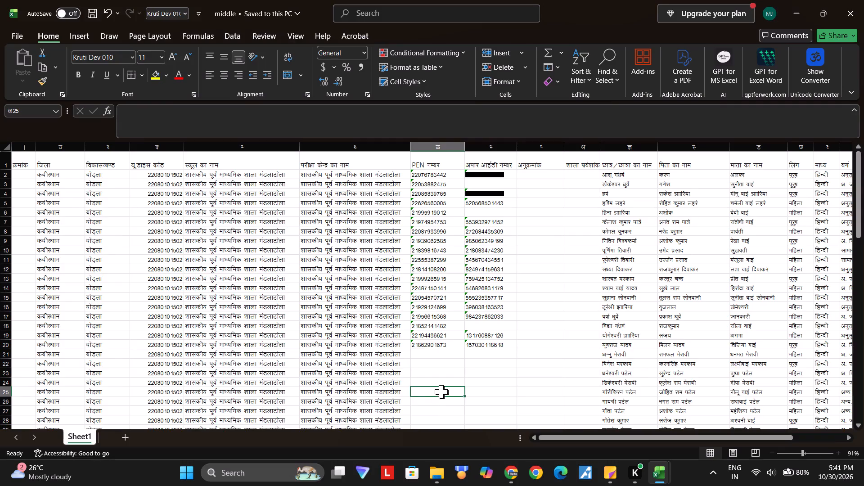
left_click(441, 391)
key("ctrl+a")
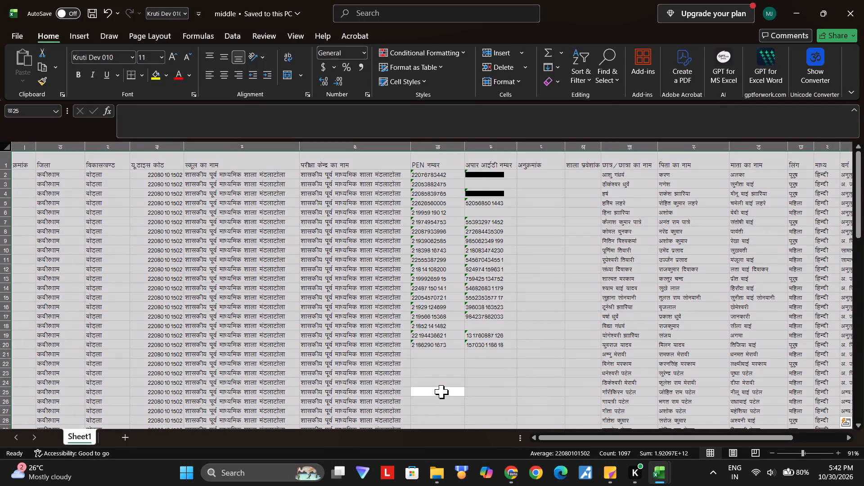
left_click(441, 391)
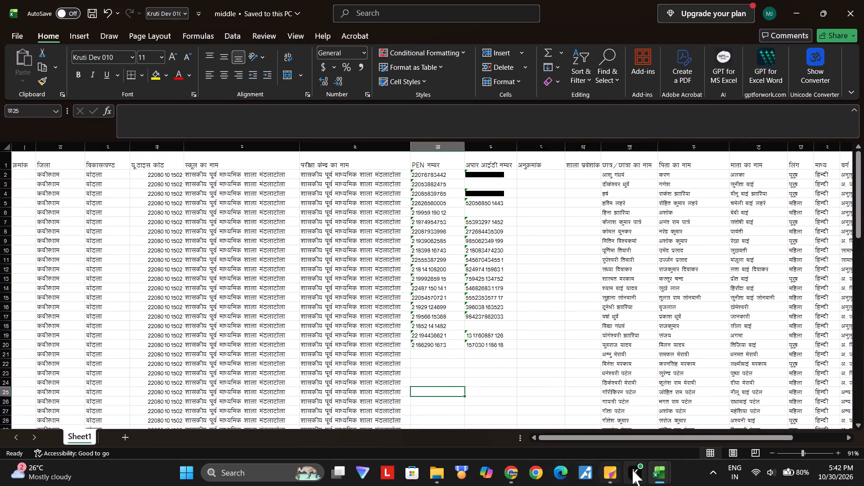
Switch back to the prathmikkd workbook.
left_click(651, 467)
left_click(650, 427)
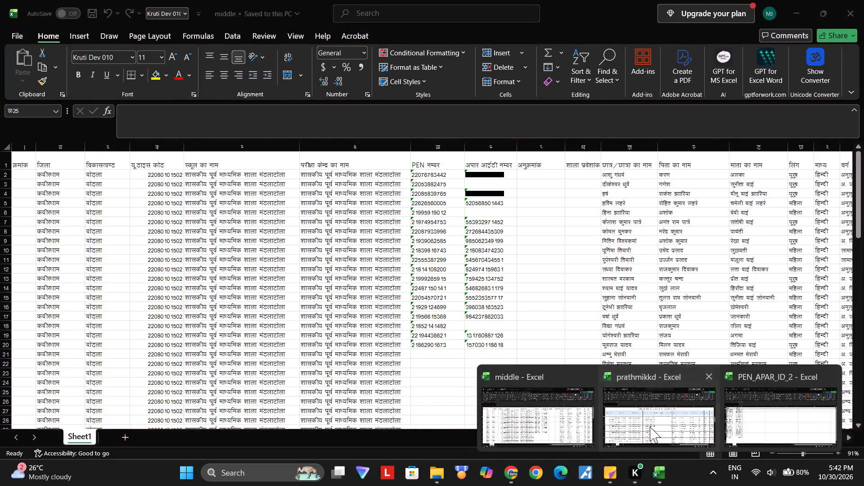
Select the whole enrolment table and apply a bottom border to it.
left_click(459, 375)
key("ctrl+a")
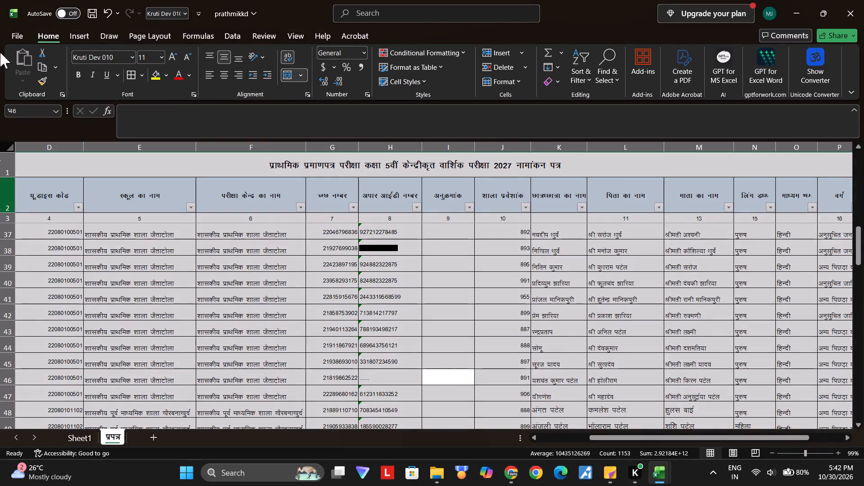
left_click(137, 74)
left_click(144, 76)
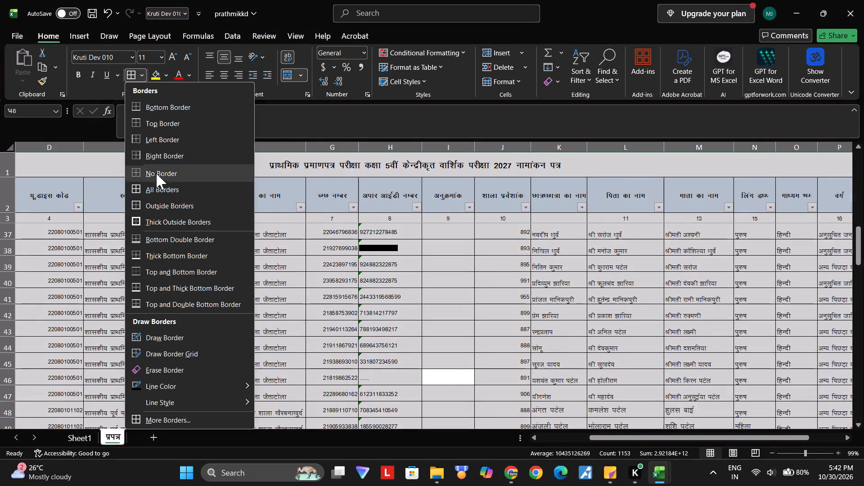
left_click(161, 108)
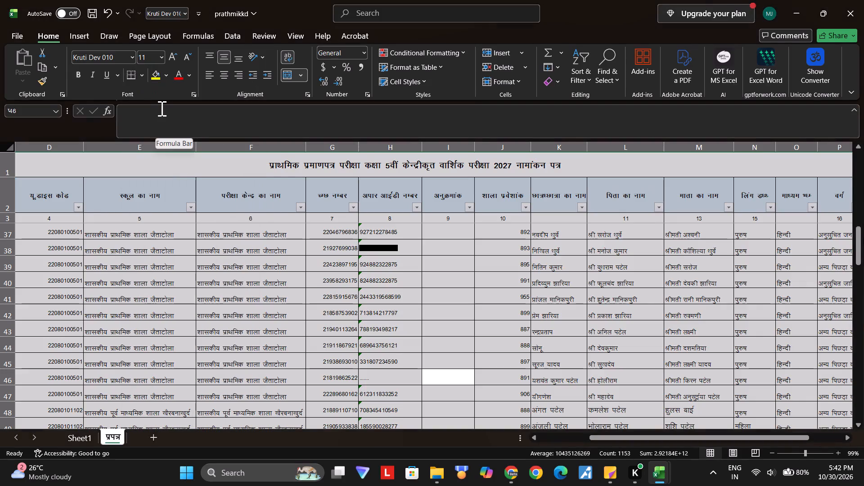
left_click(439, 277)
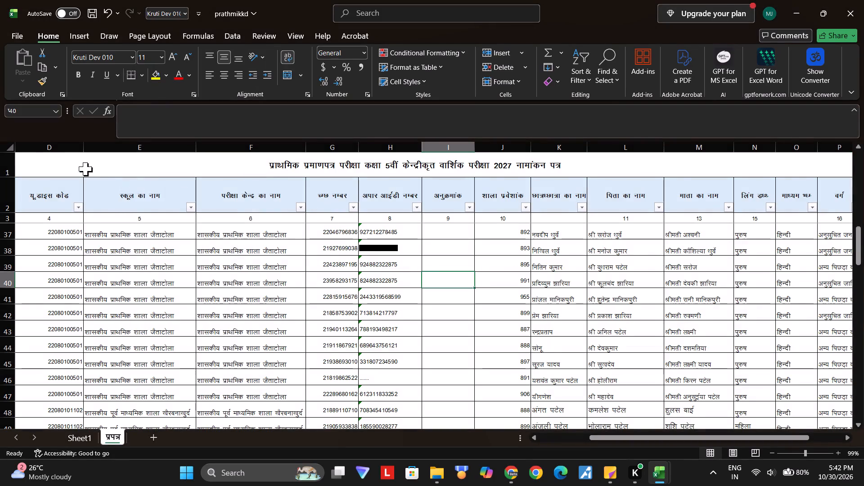
Select the entire प्रपत्र sheet, try a bottom border on it, and clear all its borders with No Border.
left_click(7, 148)
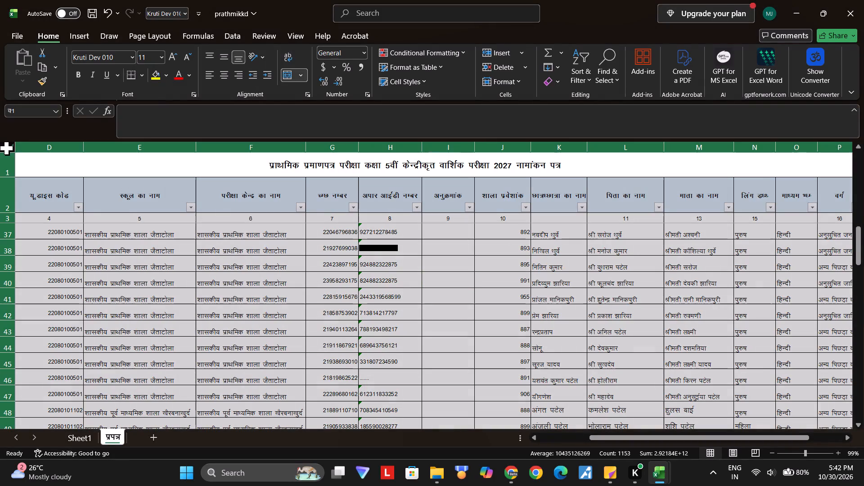
left_click(141, 76)
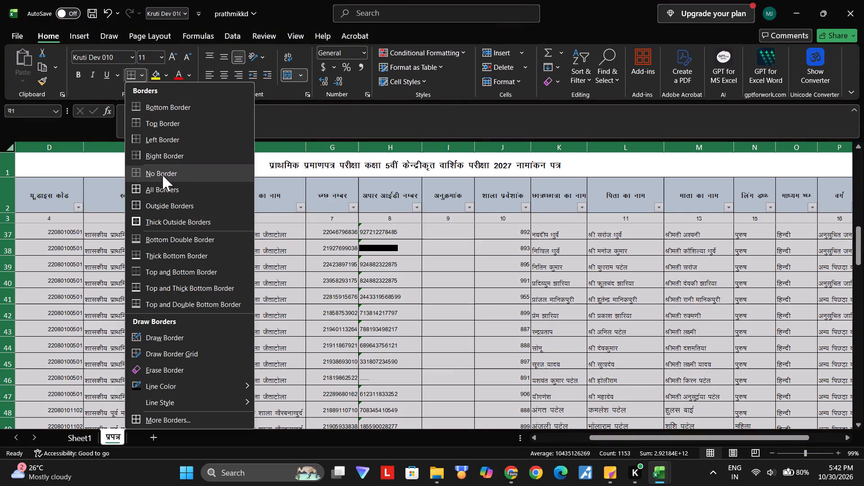
left_click(161, 108)
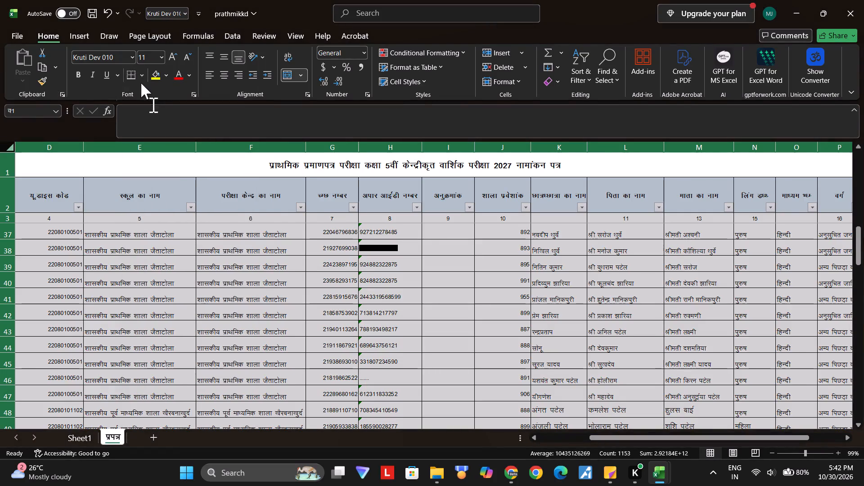
left_click(140, 76)
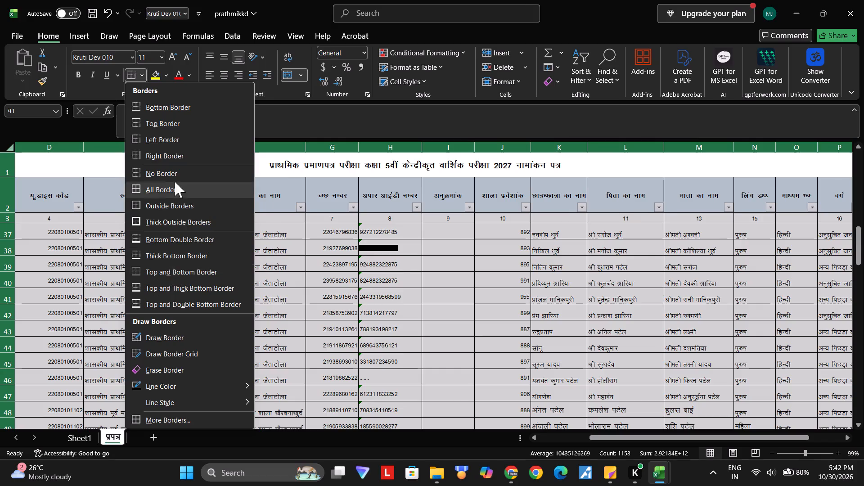
left_click(177, 173)
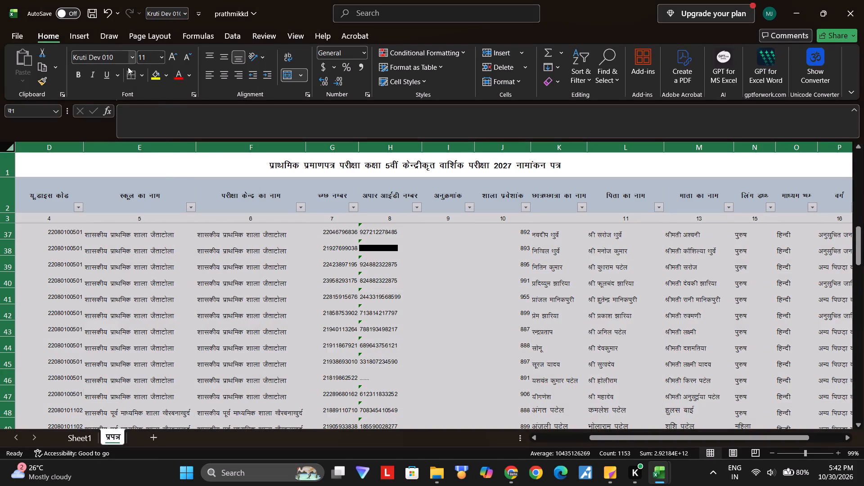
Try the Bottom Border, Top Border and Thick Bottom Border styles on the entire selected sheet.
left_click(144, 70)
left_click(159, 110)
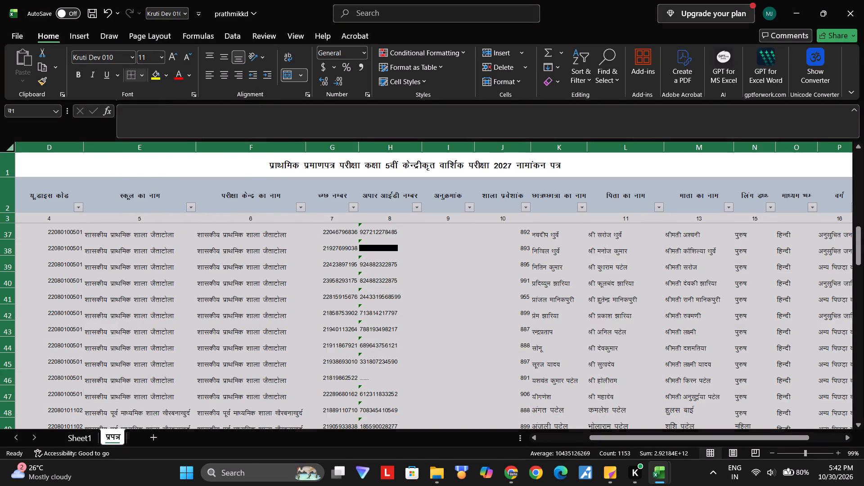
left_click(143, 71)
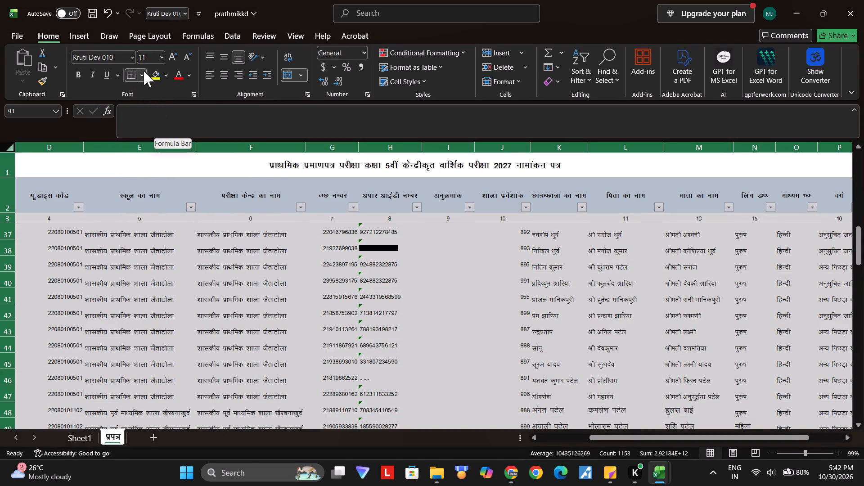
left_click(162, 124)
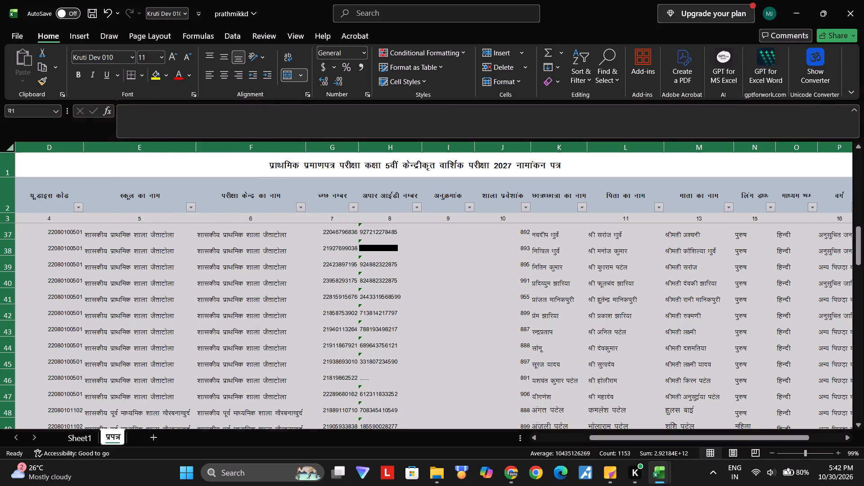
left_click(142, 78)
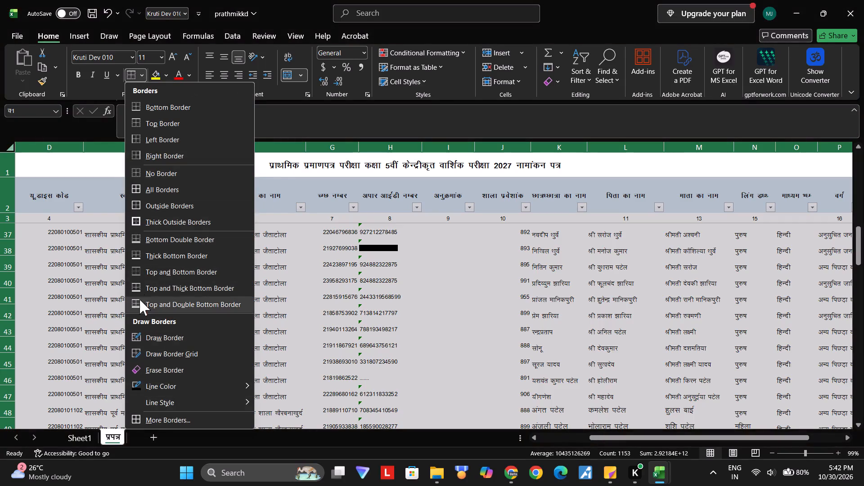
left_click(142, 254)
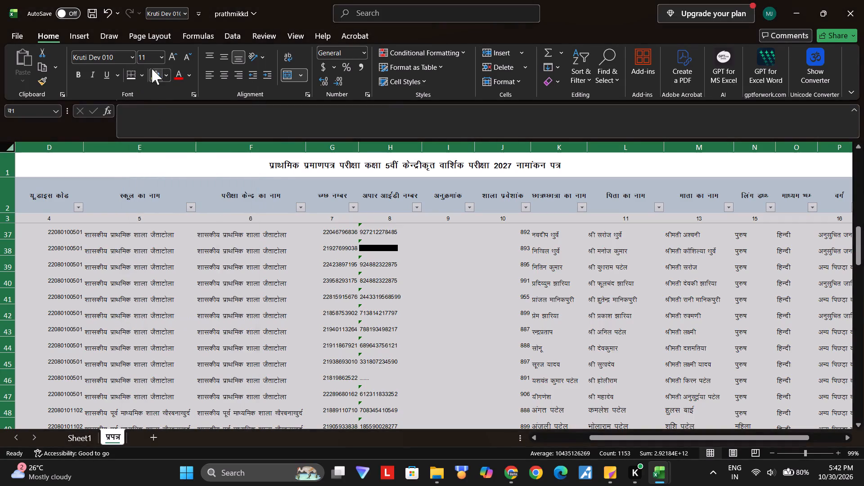
Apply Outside Borders to the entire selected प्रपत्र sheet.
left_click(138, 73)
left_click(139, 75)
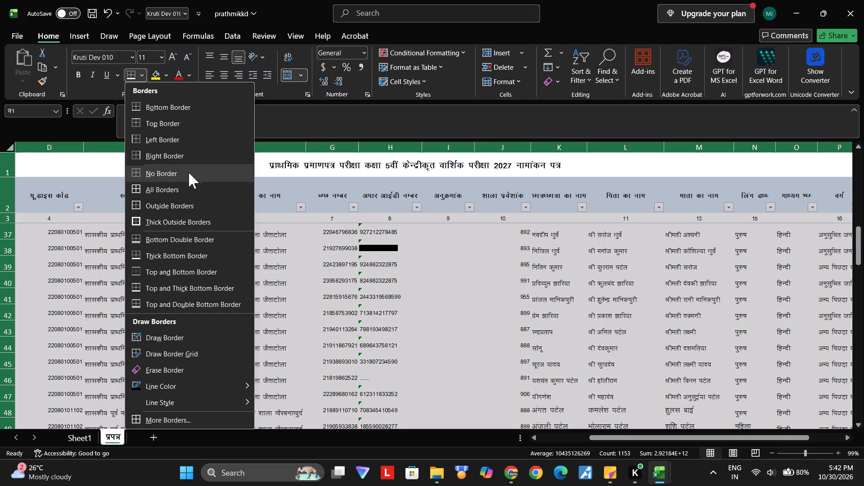
left_click(190, 207)
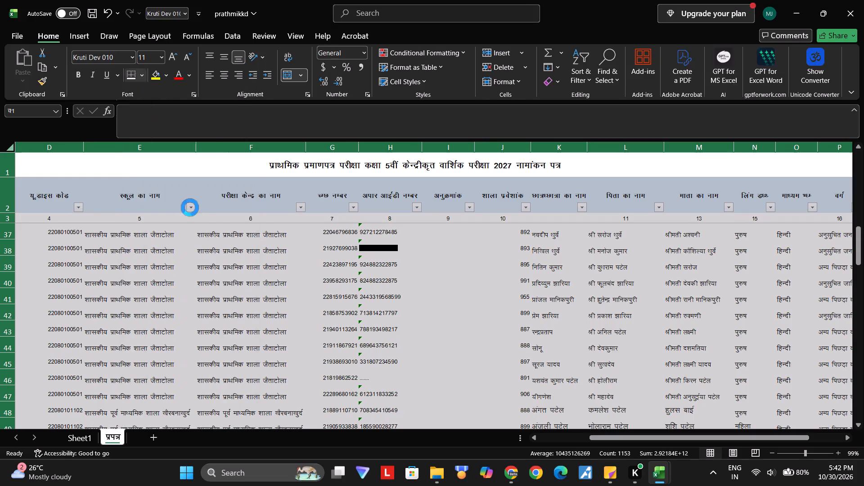
Apply All Borders to the entire selected प्रपत्र sheet.
left_click(138, 79)
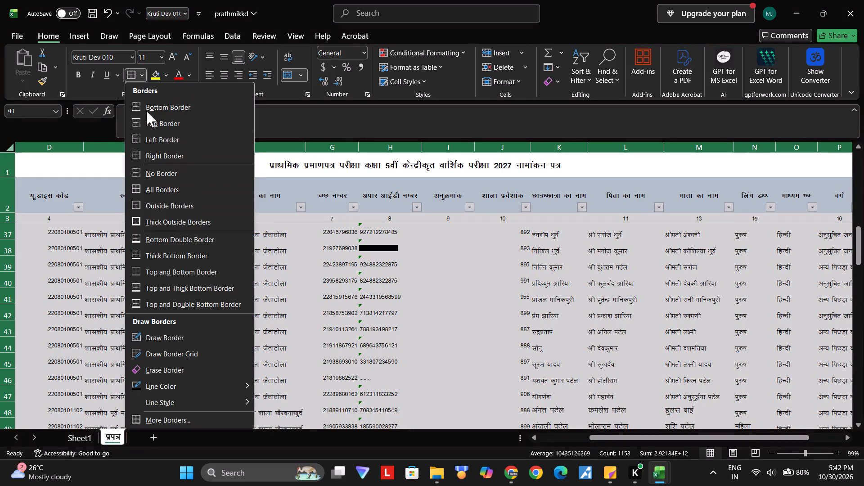
left_click(155, 192)
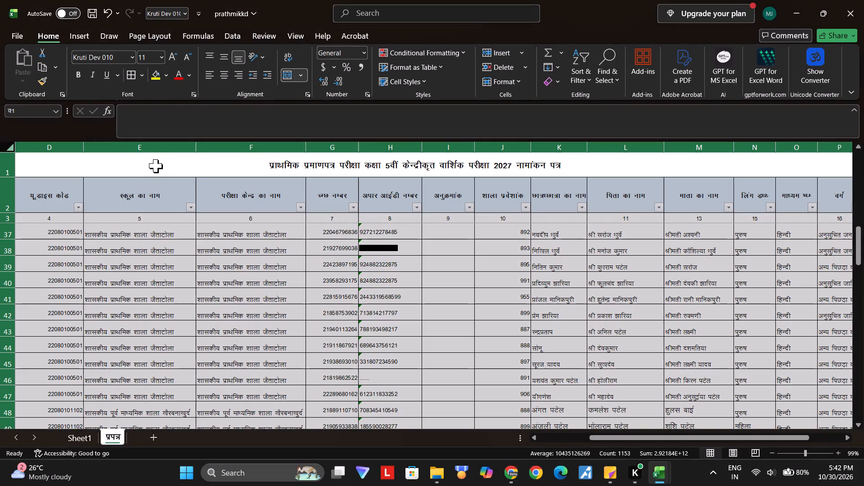
left_click(430, 235)
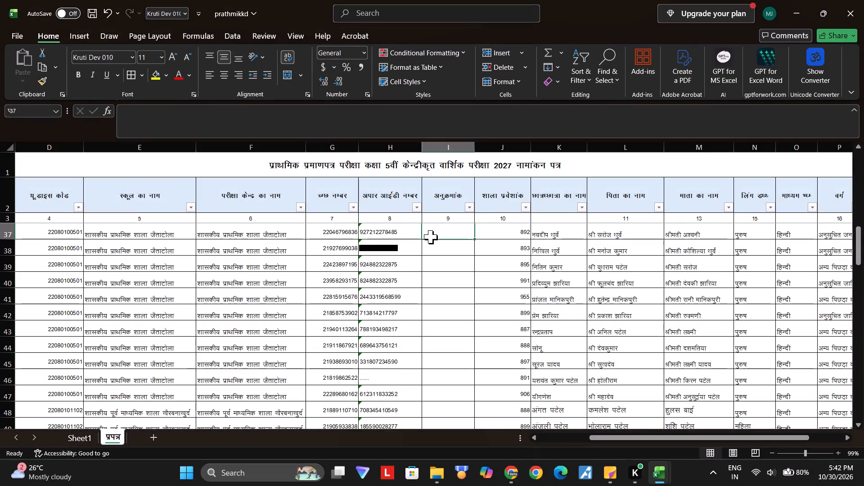
Check the borders and entries through the student rows of the प्रपत्र sheet.
scroll(424, 285, "down", 1)
scroll(425, 288, "up", 2)
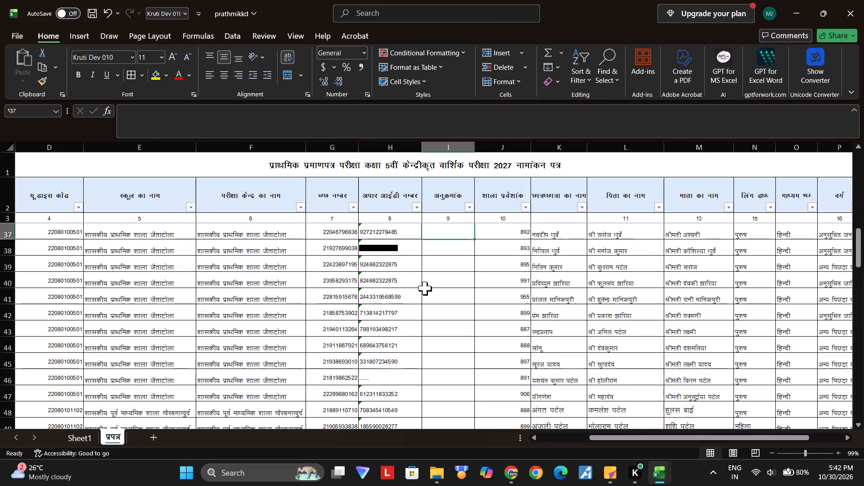
scroll(425, 288, "up", 1)
scroll(482, 349, "up", 4)
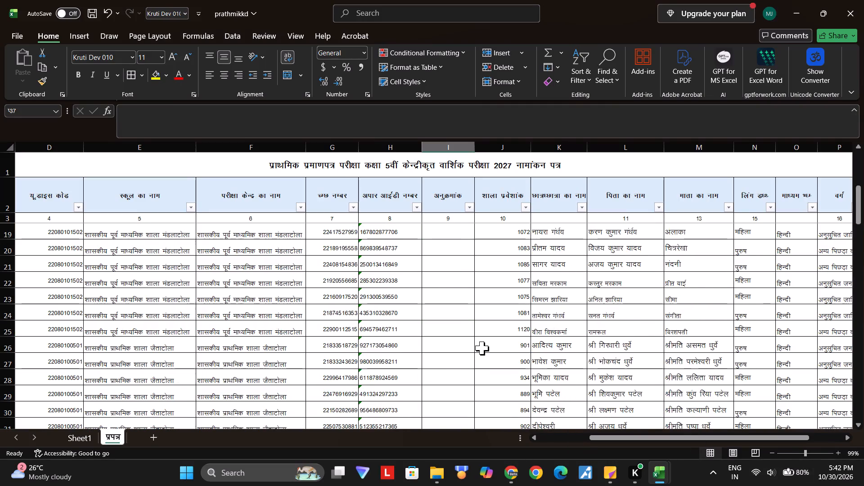
scroll(482, 347, "up", 6)
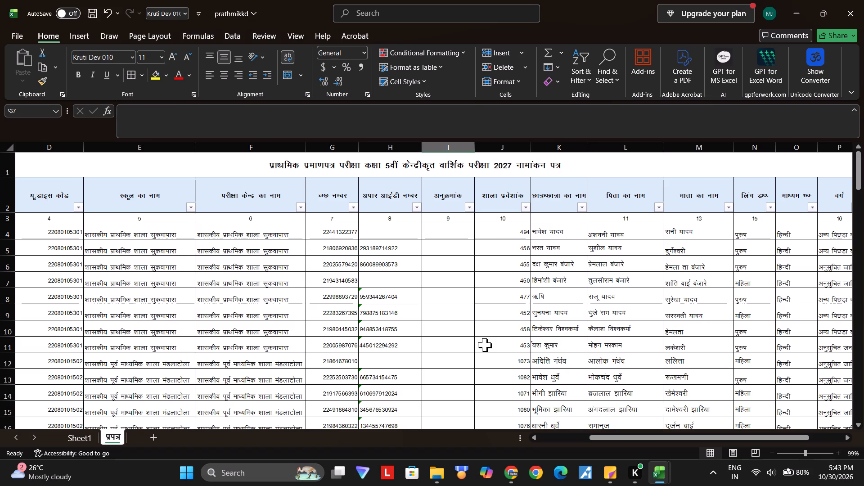
scroll(394, 341, "down", 5)
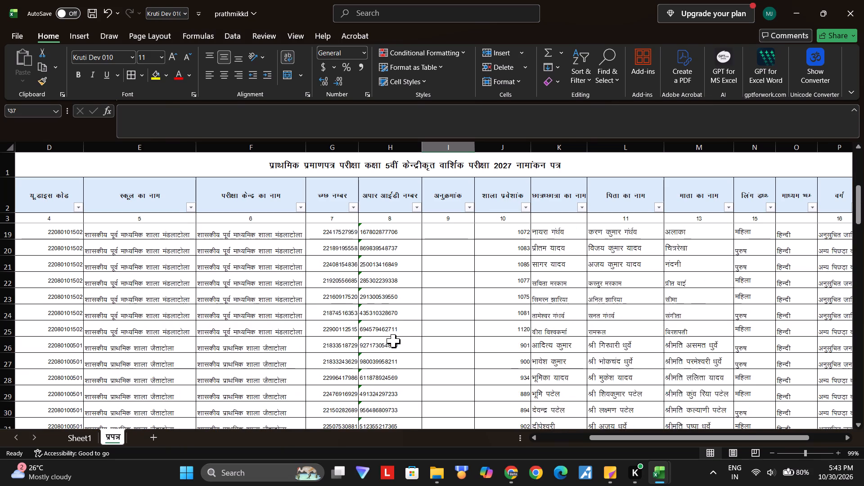
scroll(393, 341, "down", 3)
Copy the exam centre name शासकीय पूर्व माध्यमिक शाला खैरबनाखुर्द from row 51 into the row 21 school name cell of the middle workbook.
left_click(247, 280)
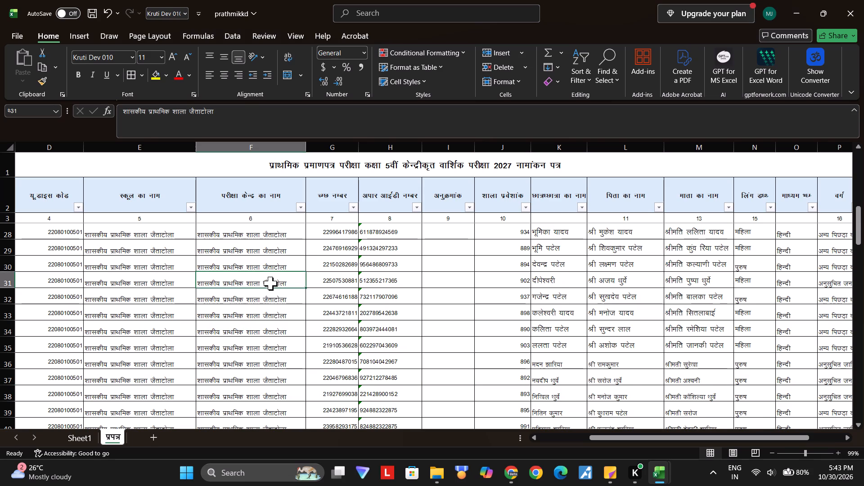
scroll(270, 283, "down", 6)
scroll(270, 283, "up", 1)
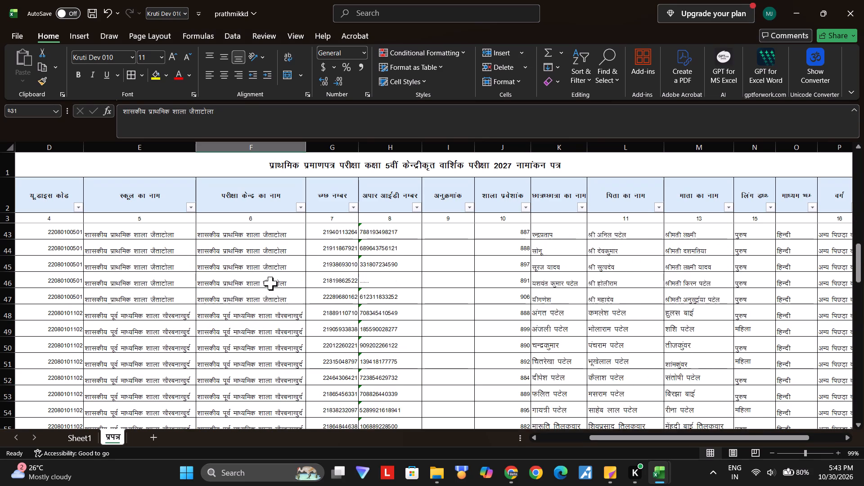
scroll(270, 283, "down", 2)
left_click(279, 261)
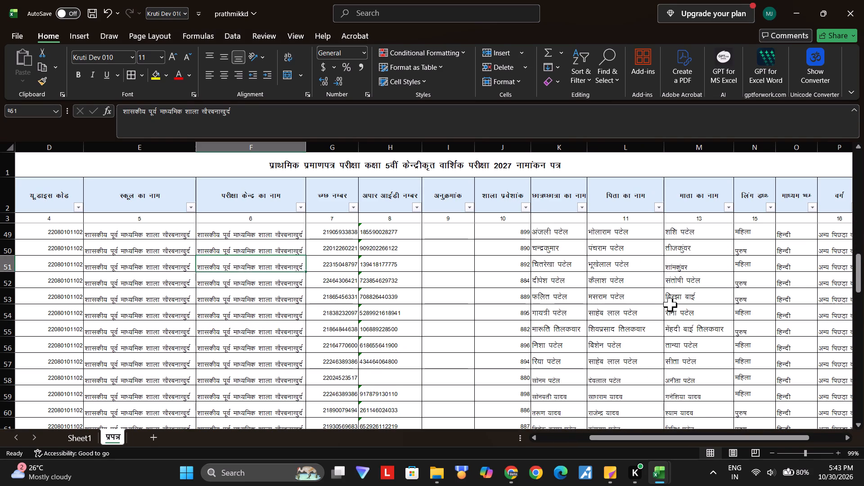
key("ctrl+c")
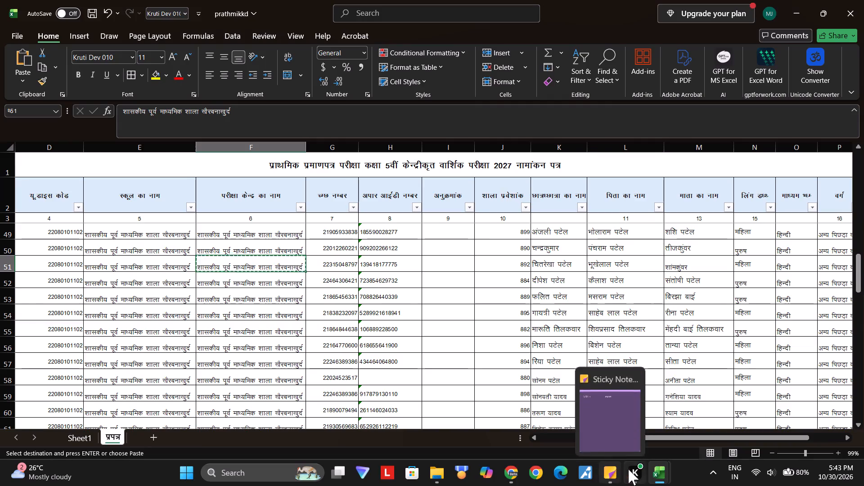
left_click(564, 401)
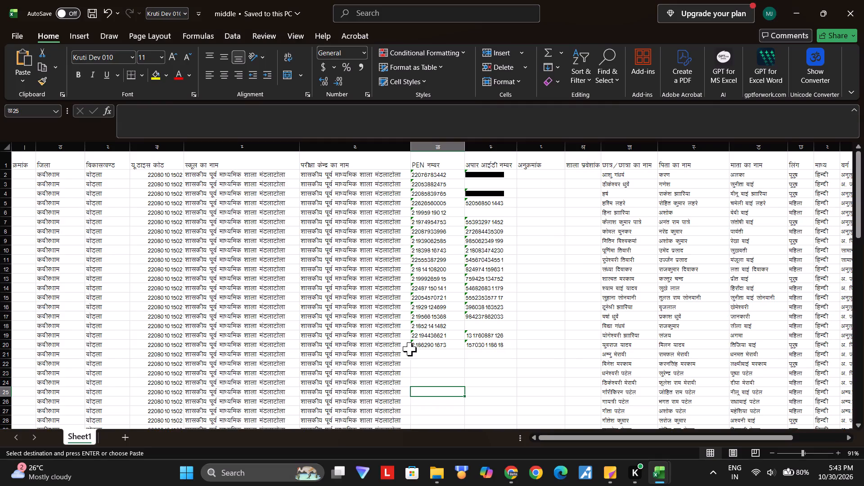
left_click(323, 344)
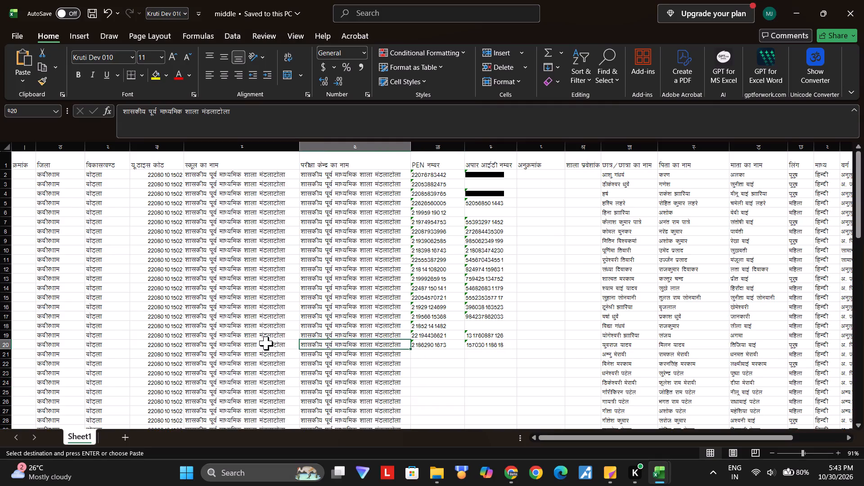
left_click(266, 343)
left_click(271, 359)
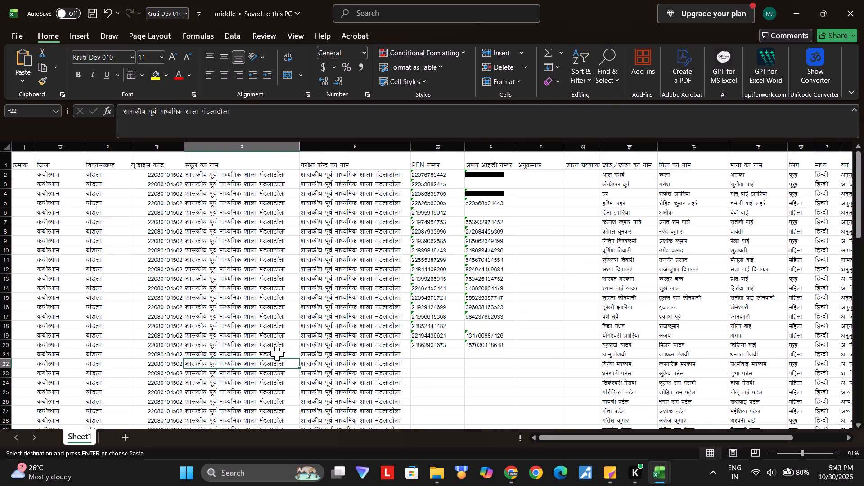
left_click(277, 352)
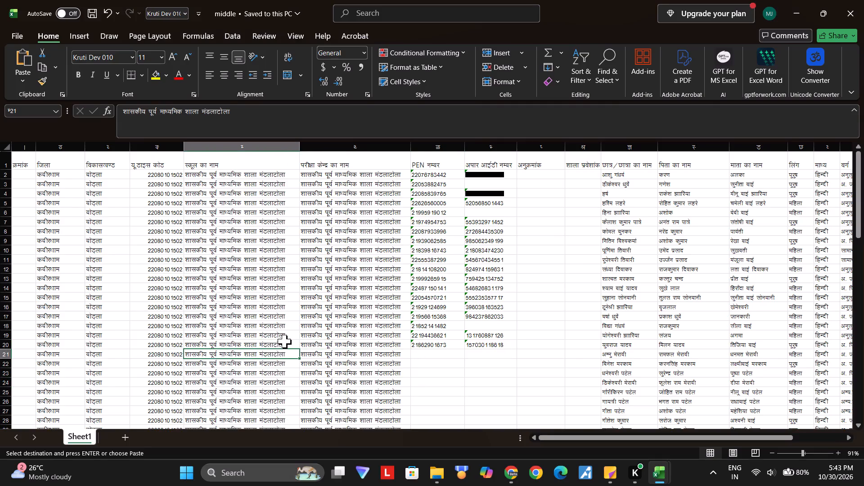
key("ctrl+v")
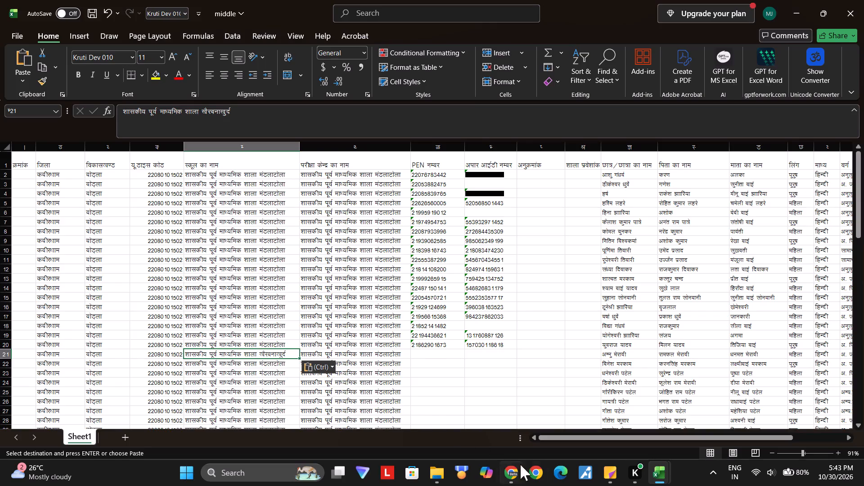
Copy just the word जैताटोला from the exam centre name in row 47 of prathmikkd, leaving that cell's text as it is.
left_click(657, 477)
left_click(671, 419)
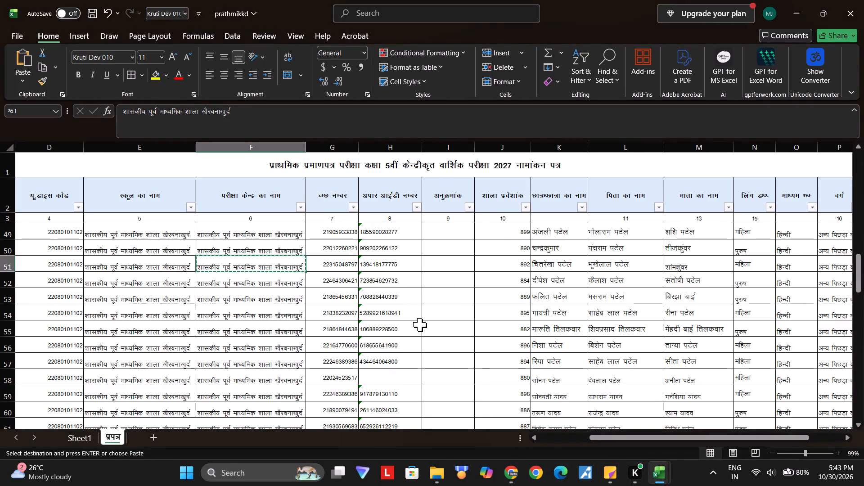
scroll(269, 270, "up", 2)
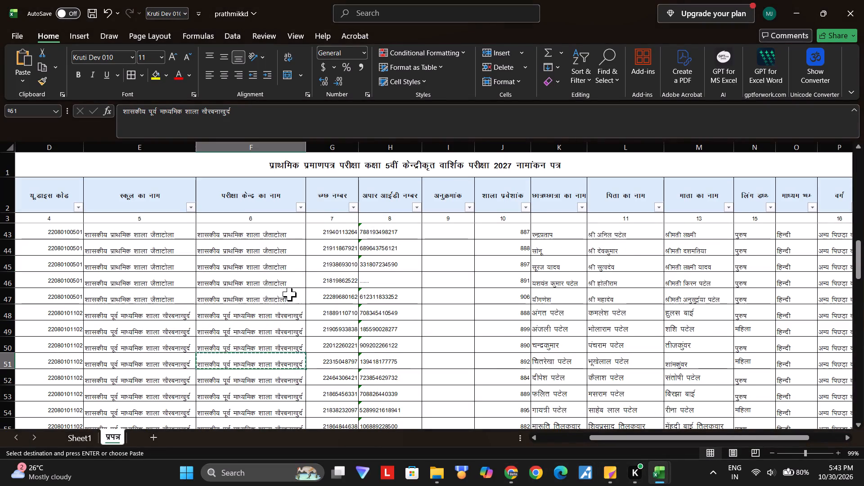
double_click(285, 299)
left_click_drag(289, 299, 289, 299)
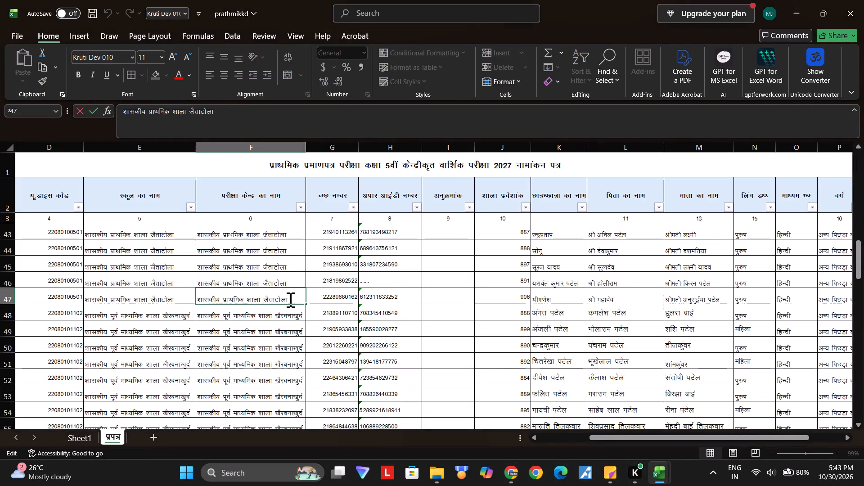
left_click_drag(289, 299, 261, 305)
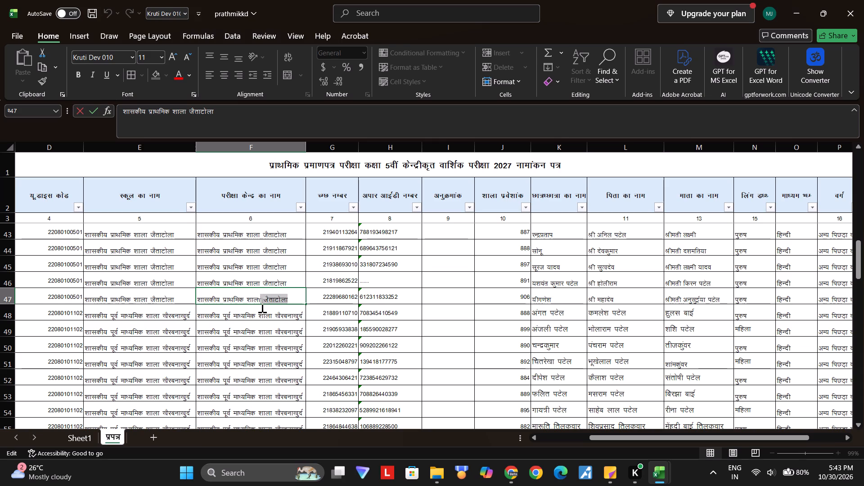
left_click_drag(261, 305, 265, 306)
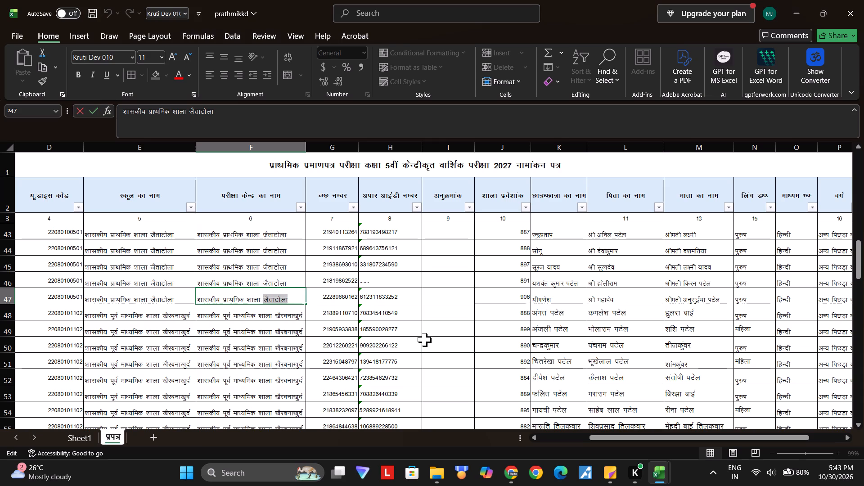
key("ctrl+c")
left_click(424, 339)
left_click(282, 292)
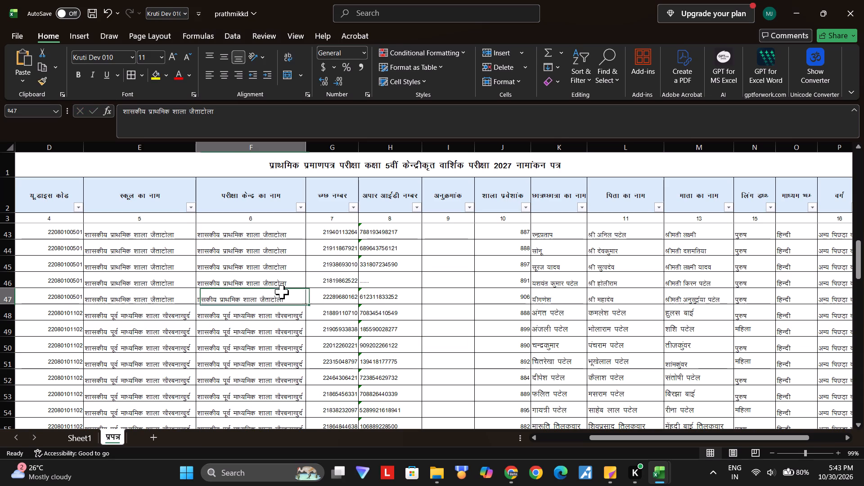
key("ctrl+z")
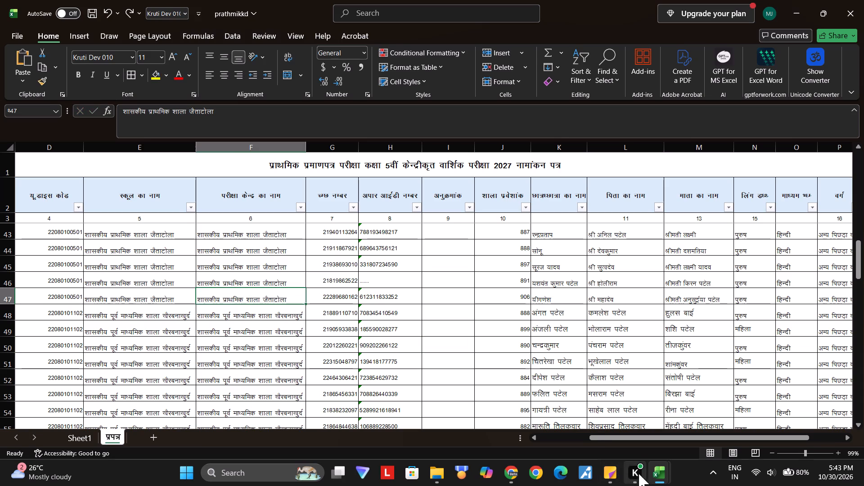
In the middle workbook, replace खैरबनाखुर्द with the copied जैताटोला in the row 21 school name.
left_click(656, 475)
left_click(570, 401)
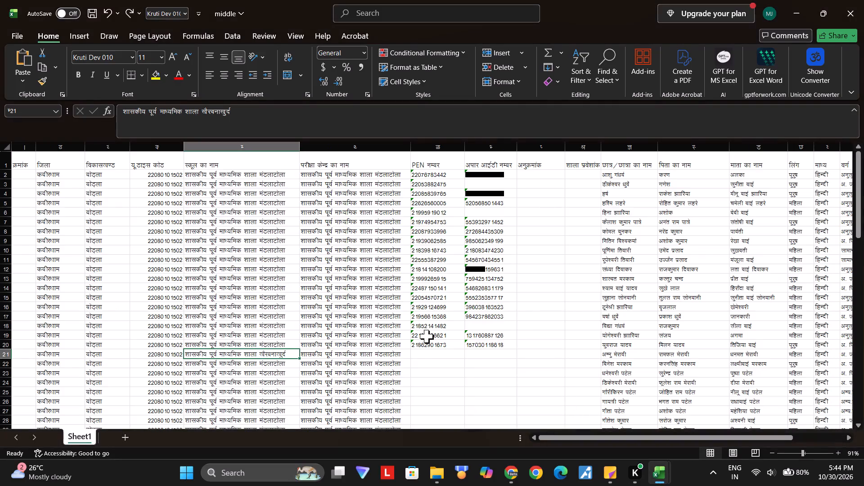
double_click(283, 354)
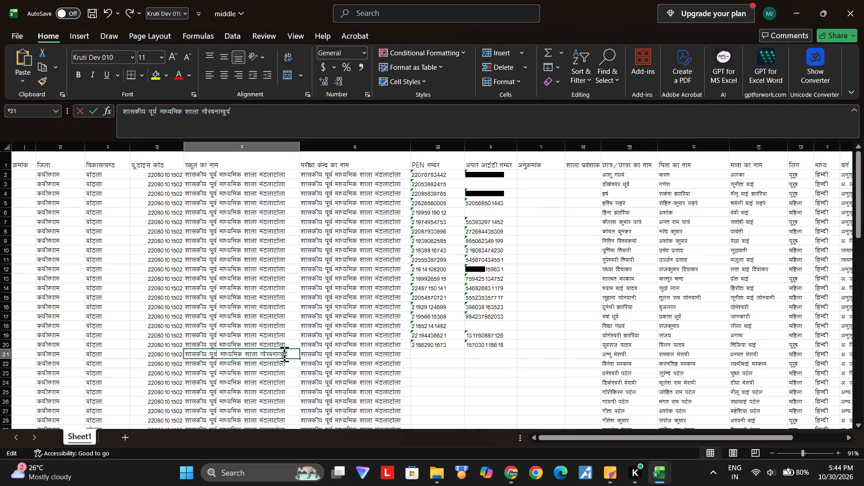
left_click_drag(286, 355, 259, 359)
key("ctrl+v")
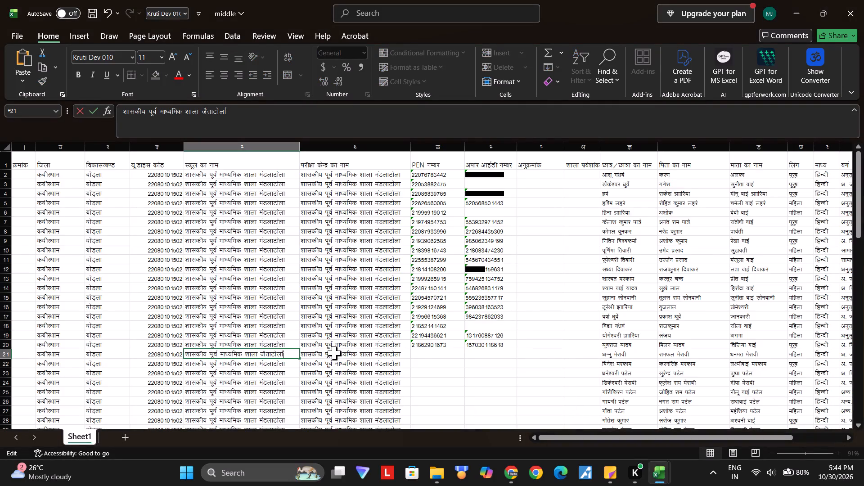
left_click(309, 363)
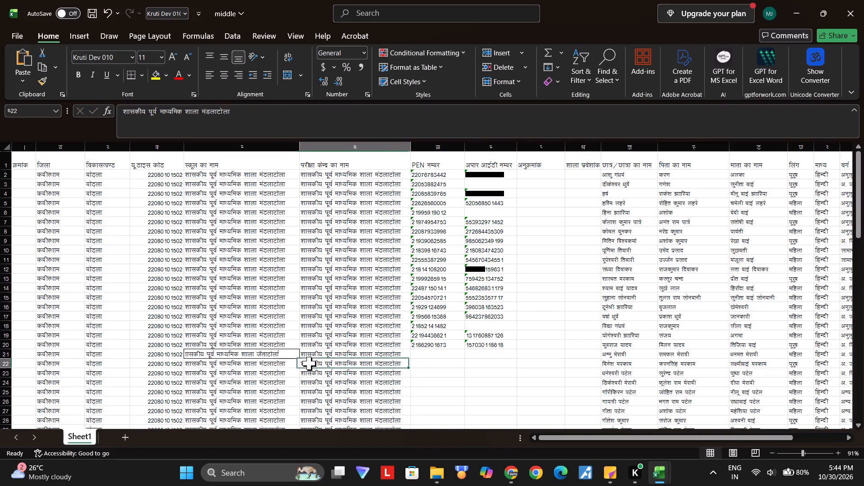
Delete one character at the end of the row 21 school name.
double_click(281, 353)
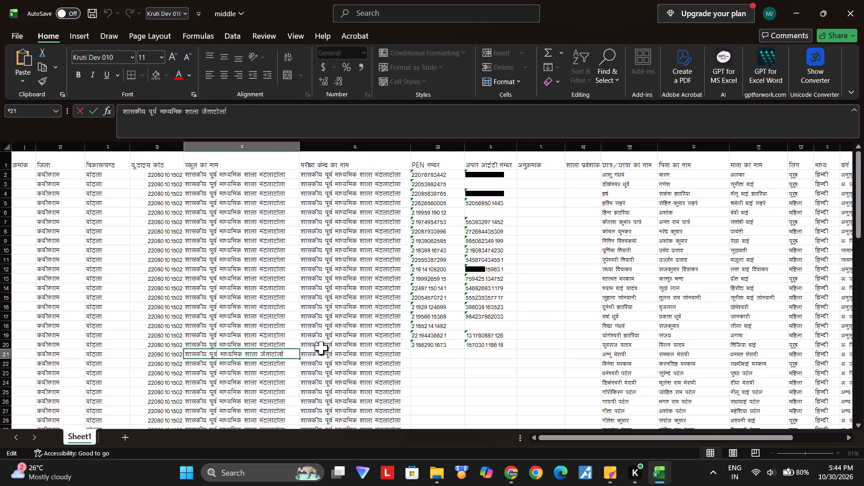
key("Right")
key("BackSpace")
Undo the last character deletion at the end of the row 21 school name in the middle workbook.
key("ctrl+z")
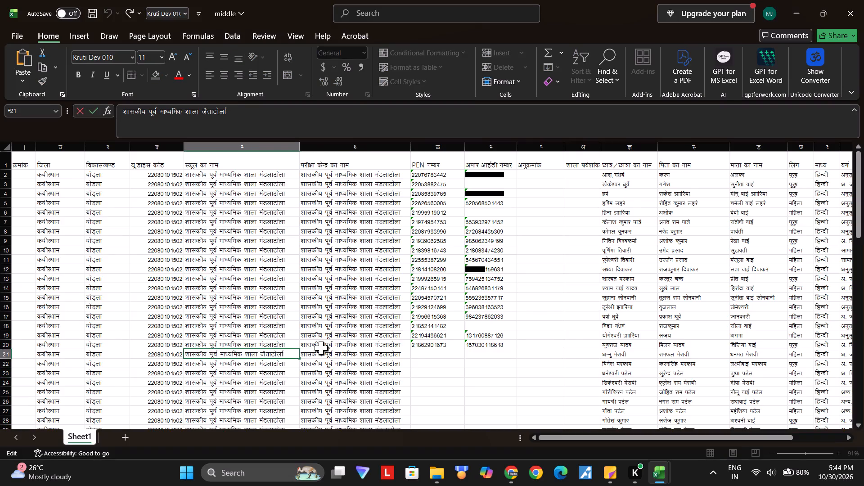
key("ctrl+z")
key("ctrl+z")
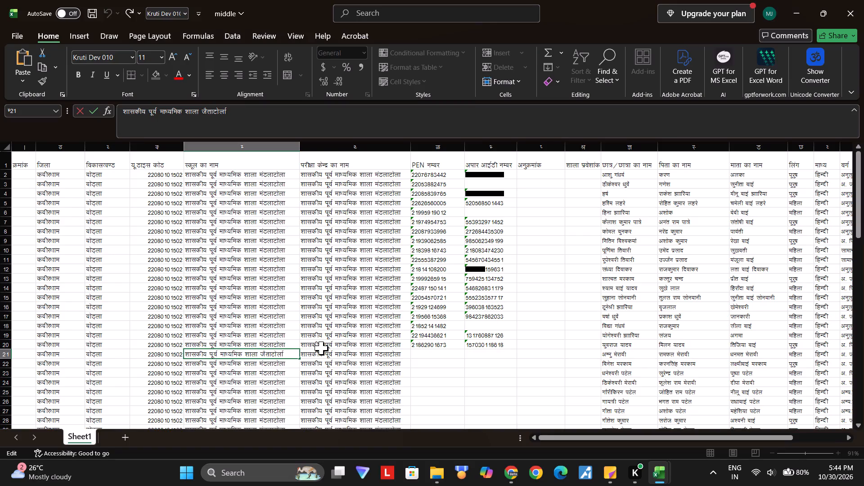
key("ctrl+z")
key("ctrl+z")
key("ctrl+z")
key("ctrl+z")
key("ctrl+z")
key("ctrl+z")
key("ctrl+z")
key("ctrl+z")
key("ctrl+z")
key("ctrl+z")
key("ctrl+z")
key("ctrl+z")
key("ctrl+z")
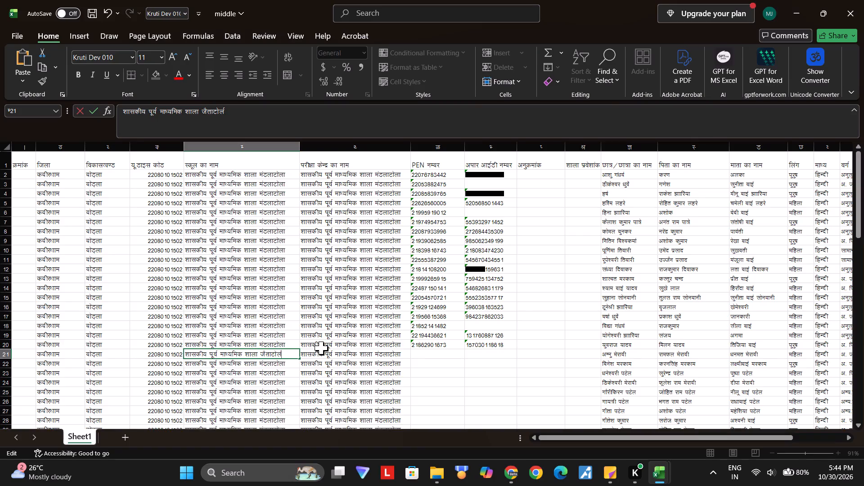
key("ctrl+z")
Delete the word जैताटोला from the end of the row 21 school name, keeping शासकीय पूर्व माध्यमिक शाला.
key("BackSpace")
key("BackSpace")
key("BackSpace")
key("BackSpace")
key("BackSpace")
key("BackSpace")
key("BackSpace")
key("BackSpace")
key("BackSpace")
key("BackSpace")
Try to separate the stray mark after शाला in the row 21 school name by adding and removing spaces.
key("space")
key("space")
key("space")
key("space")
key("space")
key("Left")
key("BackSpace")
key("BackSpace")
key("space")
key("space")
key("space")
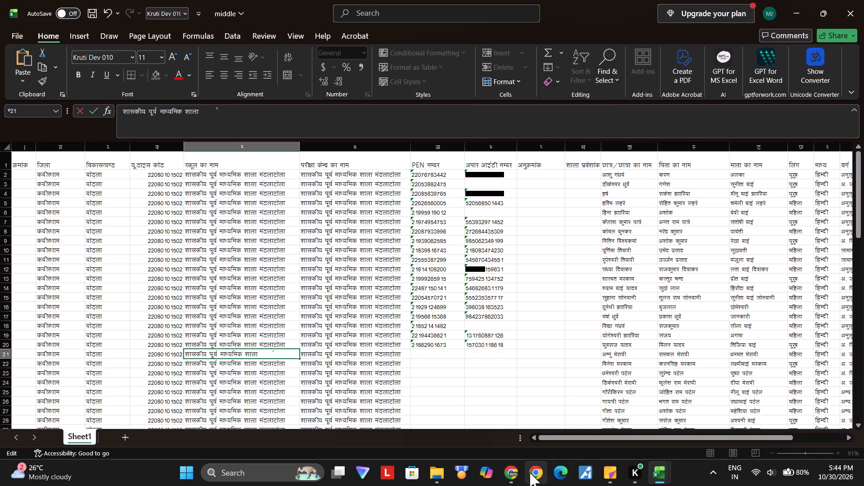
Copy just the word जैताटोला from the exam centre name in row 47 of prathmikkd, leaving that cell's text as it is.
left_click(654, 476)
left_click(606, 409)
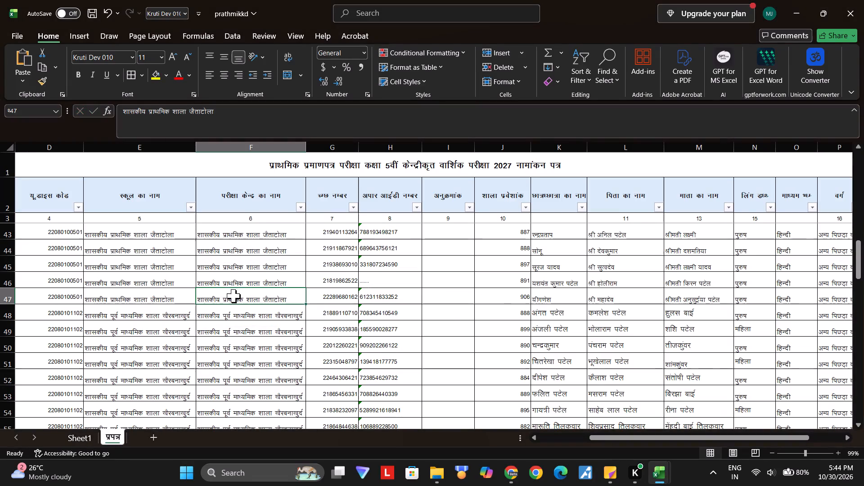
double_click(291, 299)
left_click_drag(291, 300, 257, 299)
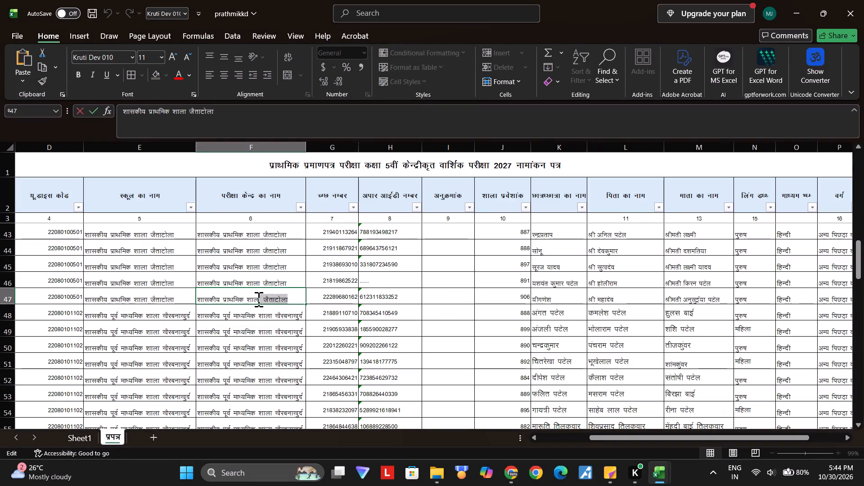
left_click_drag(257, 299, 263, 306)
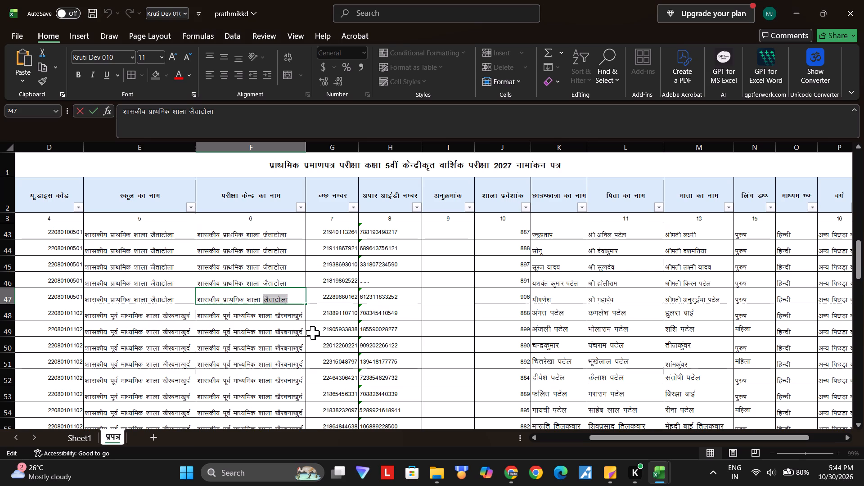
key("ctrl+c")
left_click(362, 348)
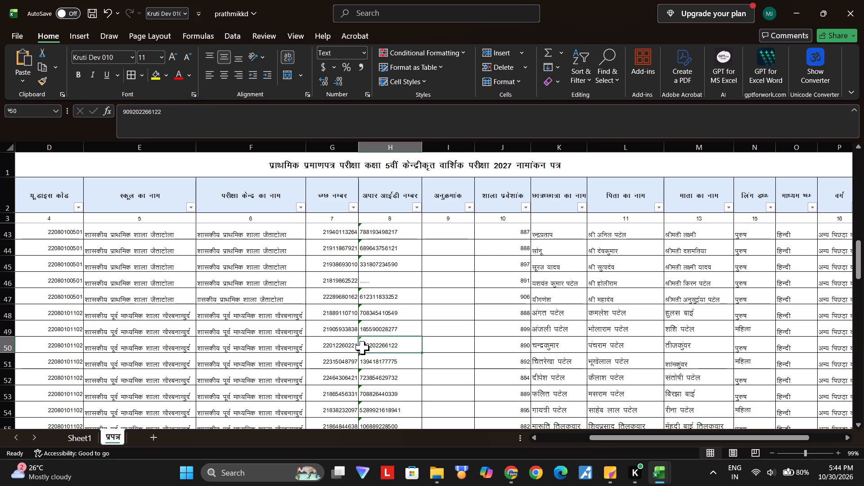
left_click(270, 301)
key("ctrl+z")
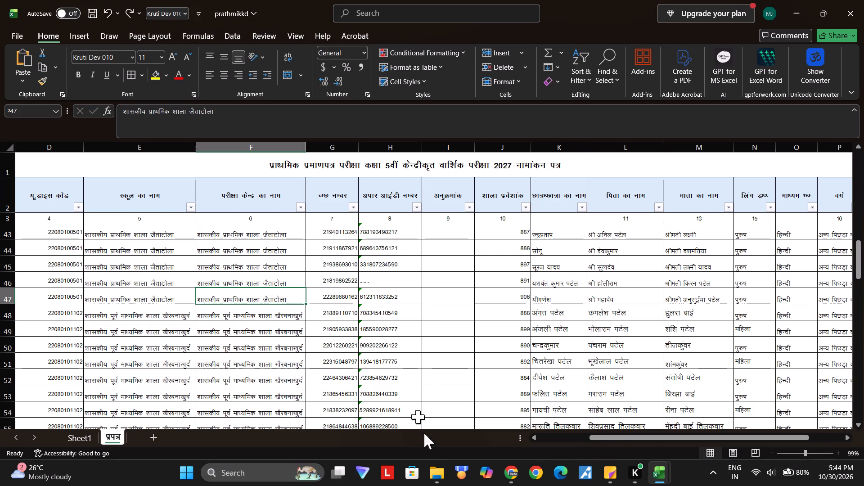
In the middle workbook, replace the stray mark and extra spaces after शाला in the row 21 school name with the copied जैताटोला.
left_click(651, 474)
left_click(561, 418)
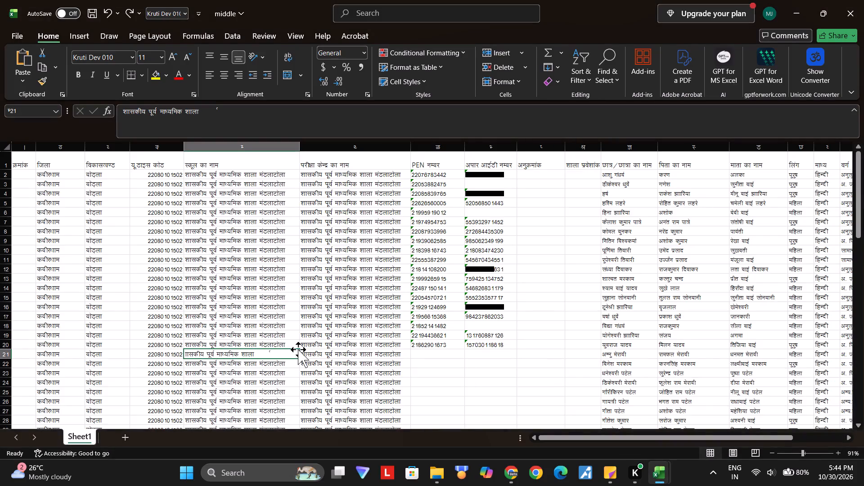
double_click(288, 354)
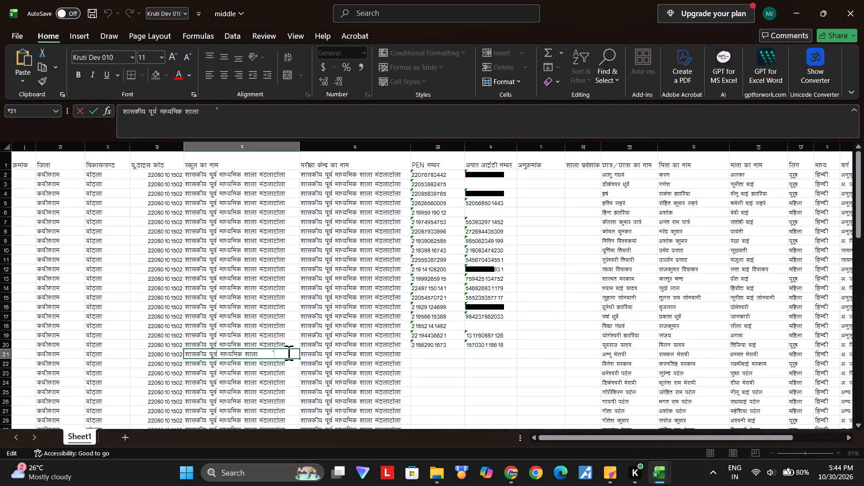
key("BackSpace")
key("BackSpace")
key("BackSpace")
key("BackSpace")
key("BackSpace")
key("BackSpace")
key("BackSpace")
key("space")
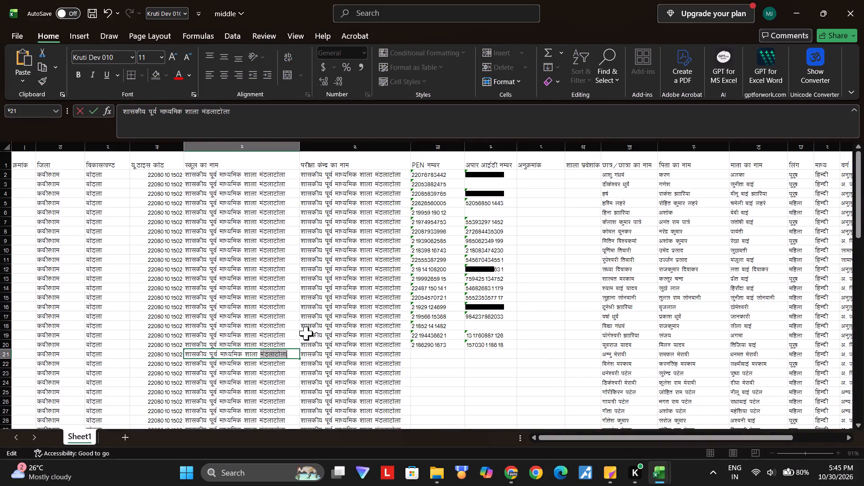
key("ctrl+v")
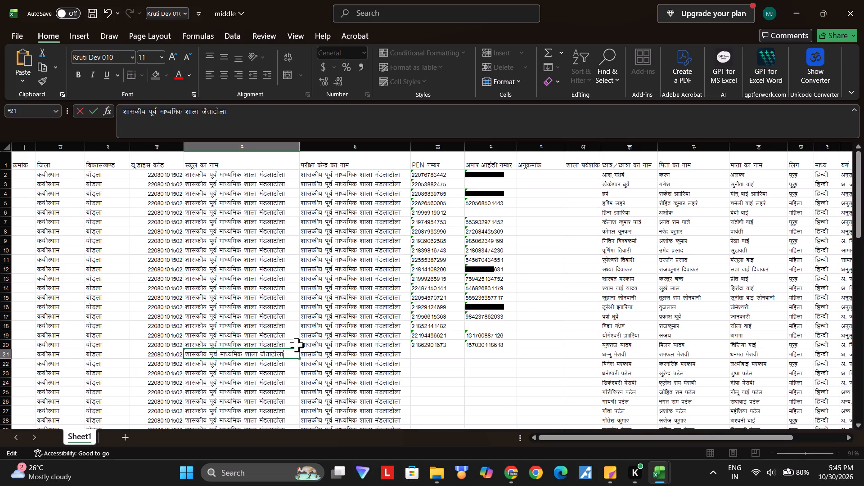
Copy the full row 21 school name शासकीय पूर्व माध्यमिक शाला जैताटोला as text and finish editing the cell.
key("ctrl+a")
key("ctrl+c")
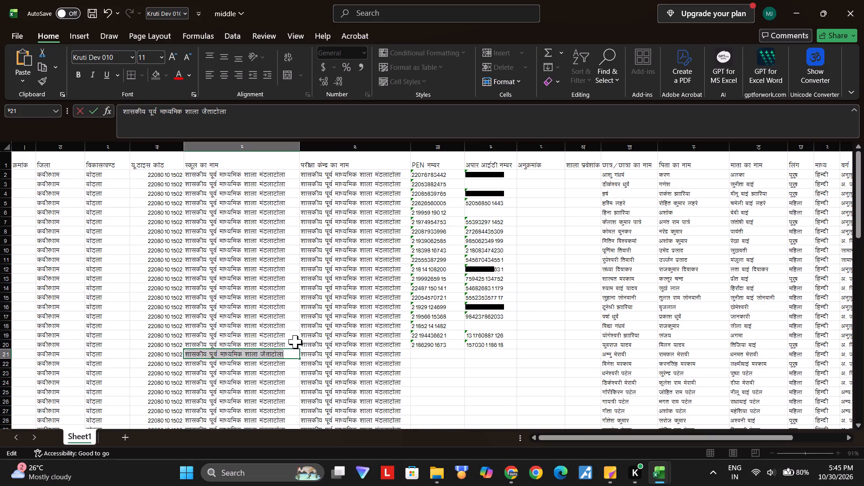
left_click(289, 355)
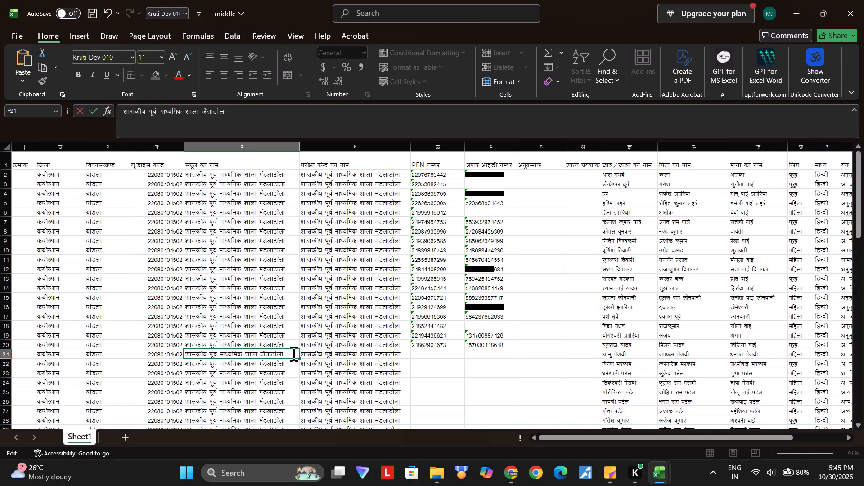
left_click(395, 400)
left_click(291, 358)
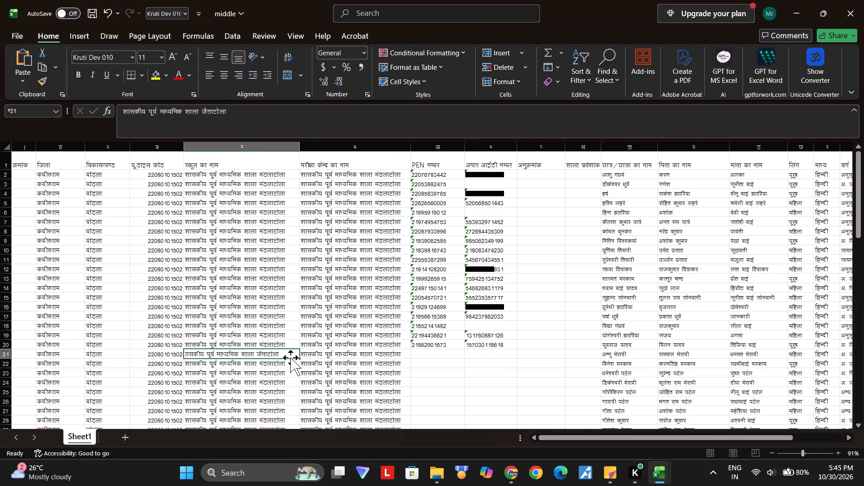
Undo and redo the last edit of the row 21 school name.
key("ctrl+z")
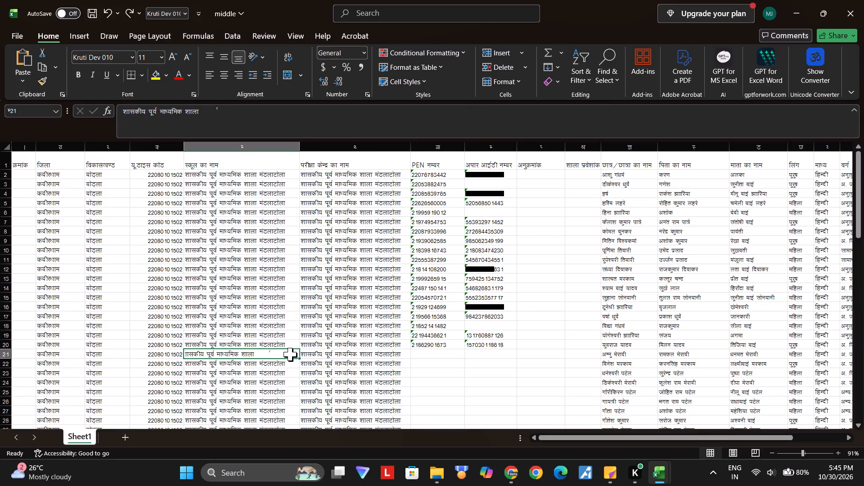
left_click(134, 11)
Paste the copied शासकीय पूर्व माध्यमिक शाला जैताटोला over the row 21 school name cell.
left_click(281, 377)
left_click(261, 354)
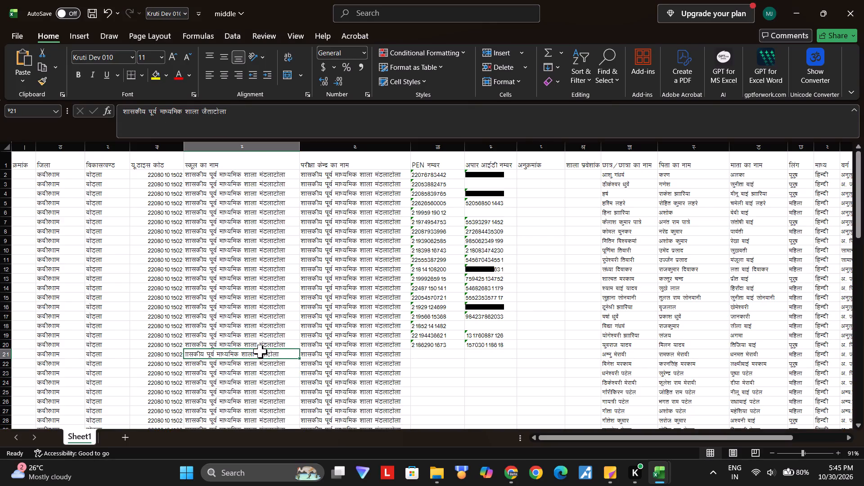
key("ctrl+v")
left_click(417, 358)
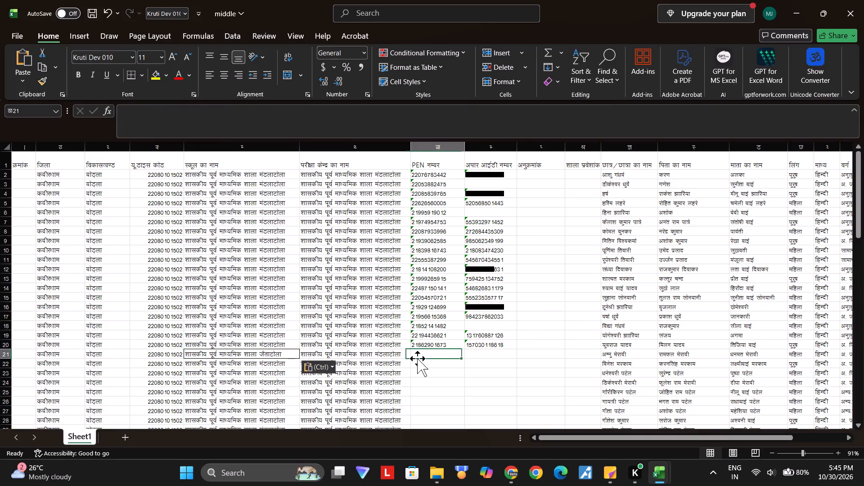
left_click(292, 355)
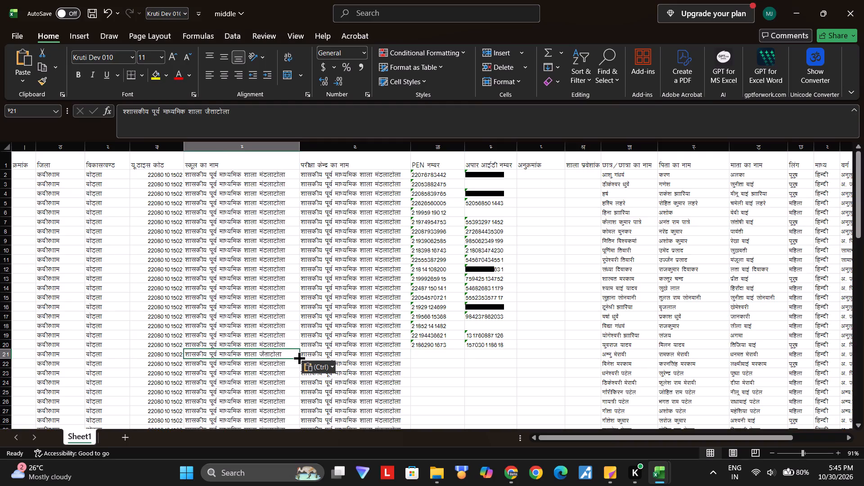
Fill the row 21 school name across into the exam centre name cell of the same row.
left_click_drag(298, 357, 378, 357)
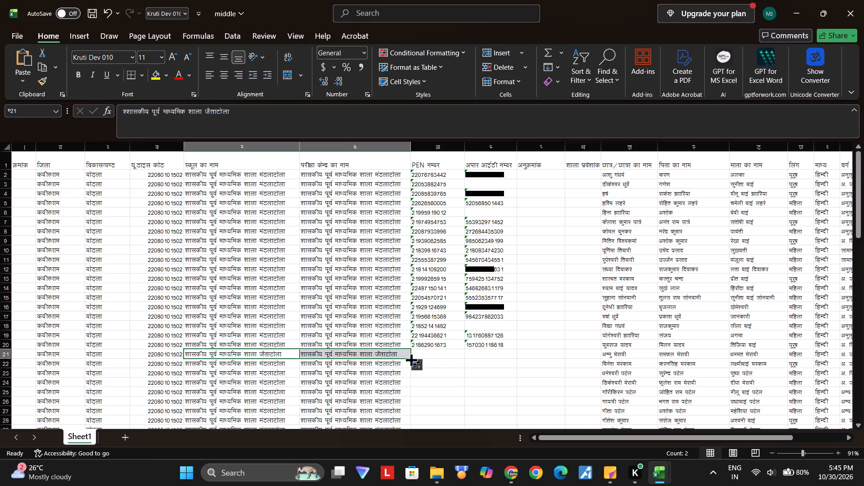
left_click(407, 358)
Fill the row 21 school name and exam centre name down through row 41.
left_click_drag(410, 357, 409, 380)
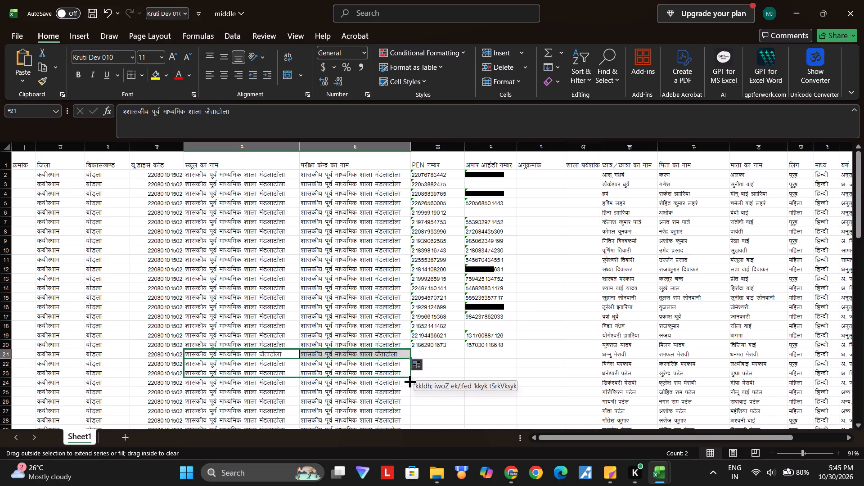
left_click_drag(409, 380, 411, 442)
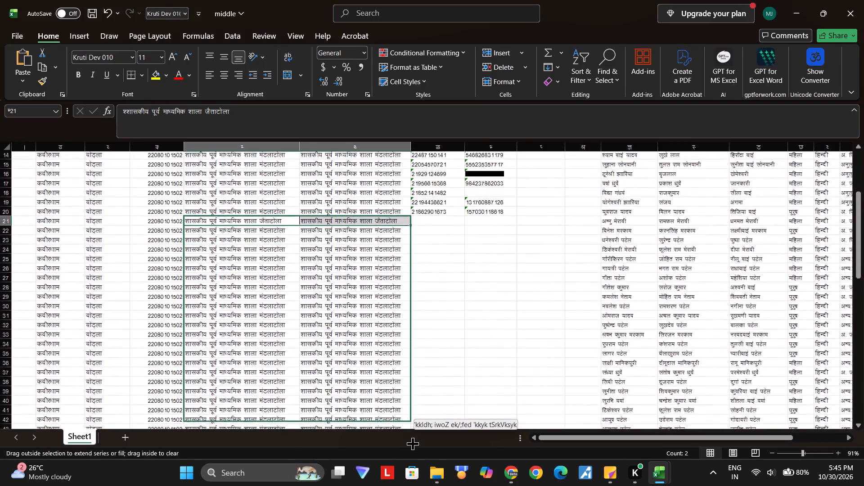
left_click_drag(411, 442, 407, 383)
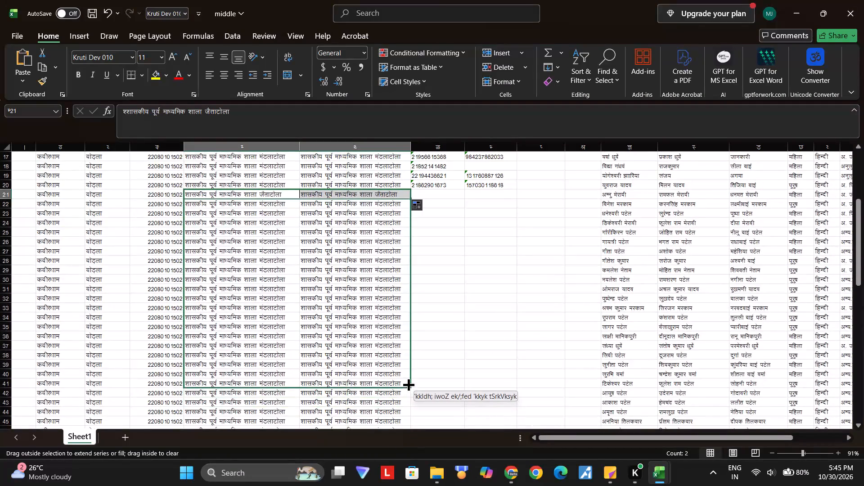
left_click_drag(407, 383, 408, 386)
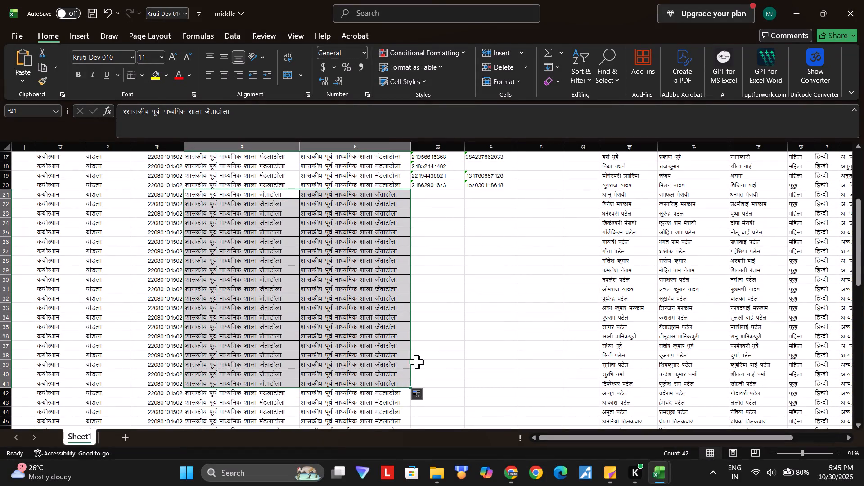
left_click(438, 335)
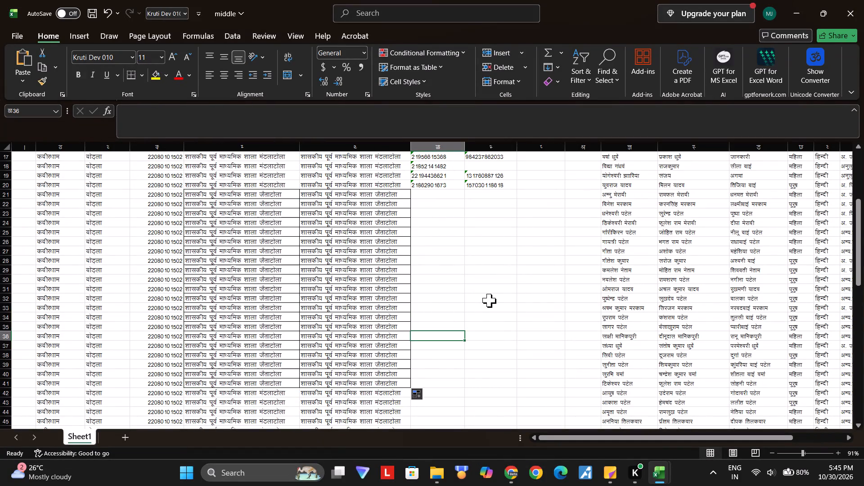
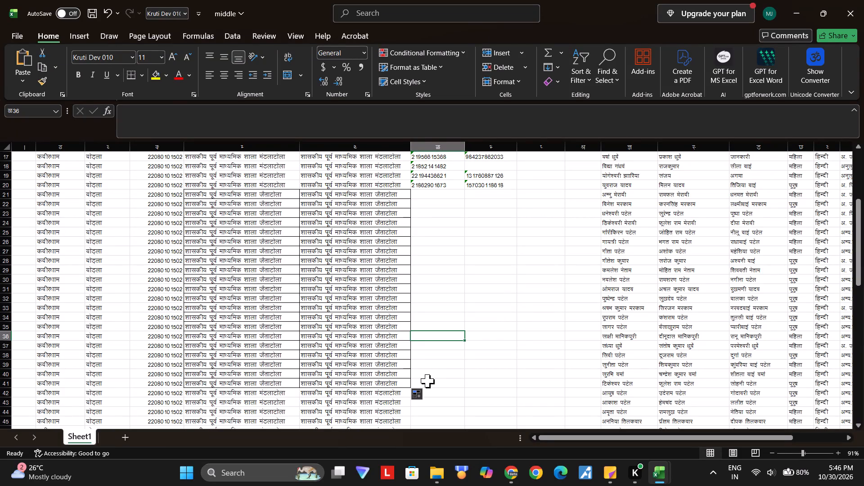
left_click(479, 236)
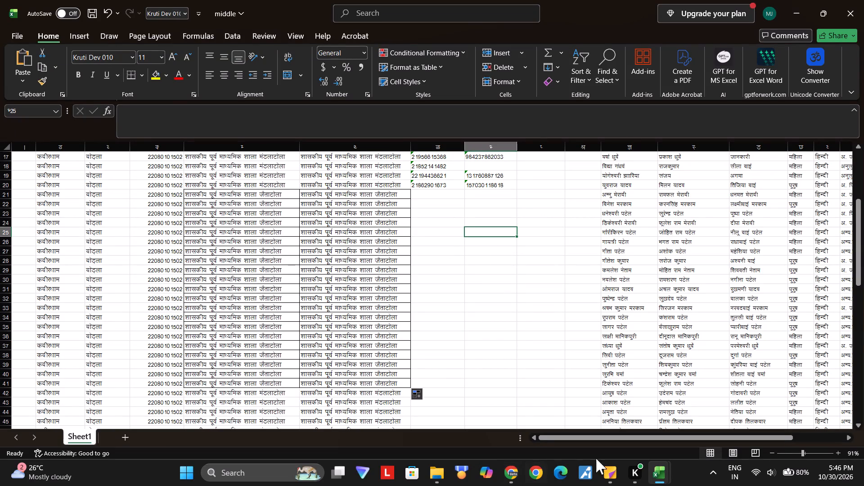
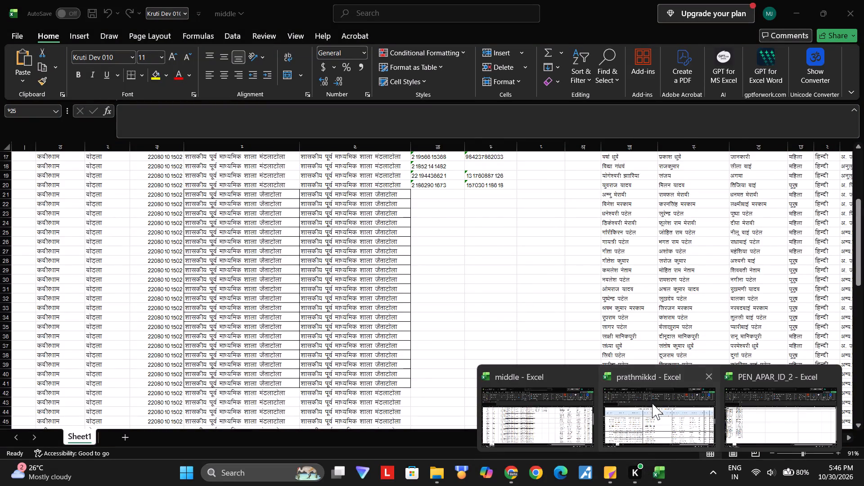
Switch to the prathmikkd workbook and copy the exam centre name शासकीय पूर्व माध्यमिक शाला खैरबनाखुर्द from cell F48.
left_click(652, 403)
left_click(265, 310)
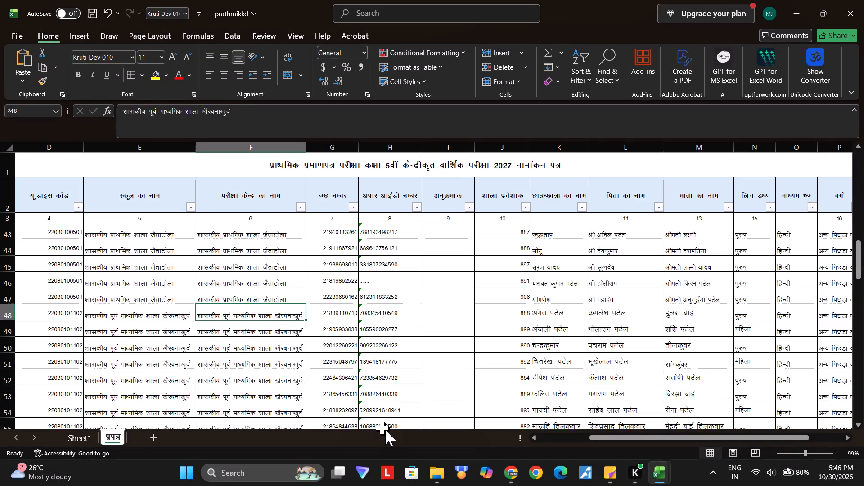
key("ctrl+c")
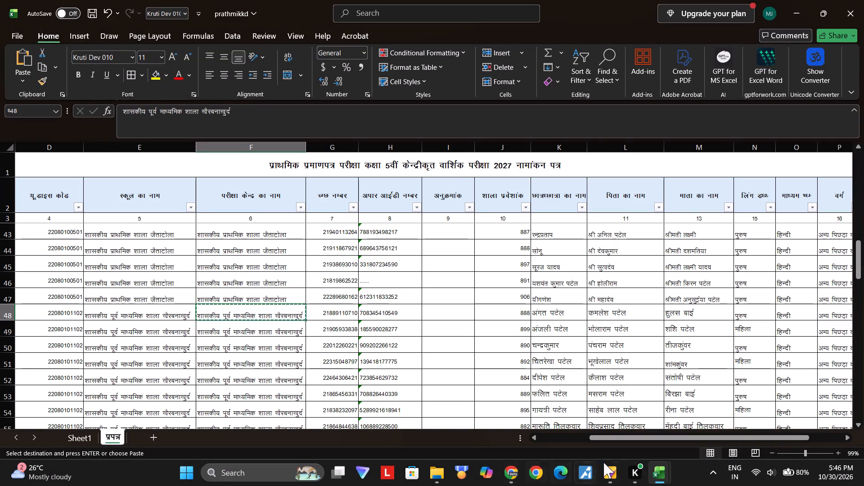
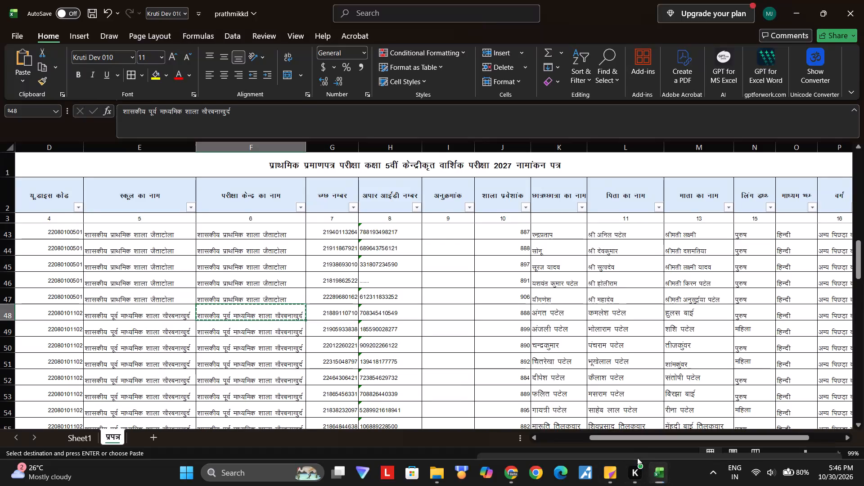
Switch to the middle workbook, paste शासकीय पूर्व माध्यमिक शाला खैरबनाखुर्द as row 42's school name, and fill it across into the adjacent exam centre cell.
left_click(562, 418)
left_click_drag(636, 482, 349, 472)
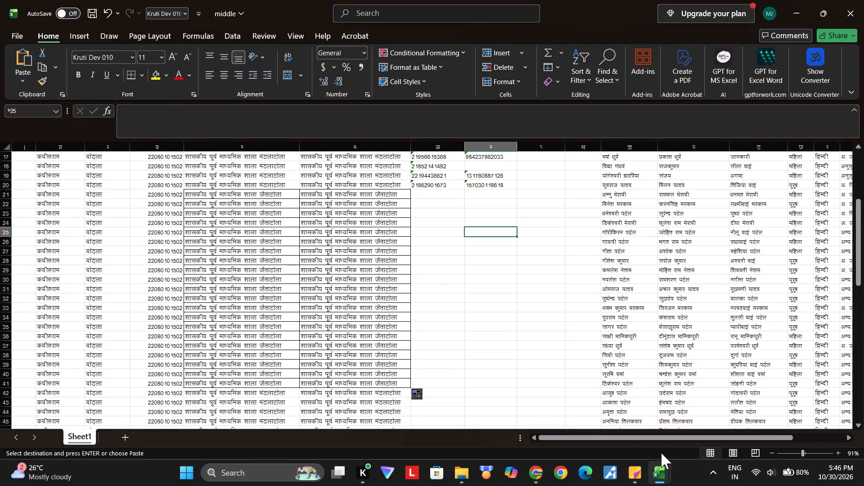
left_click(659, 469)
left_click(578, 422)
left_click(242, 390)
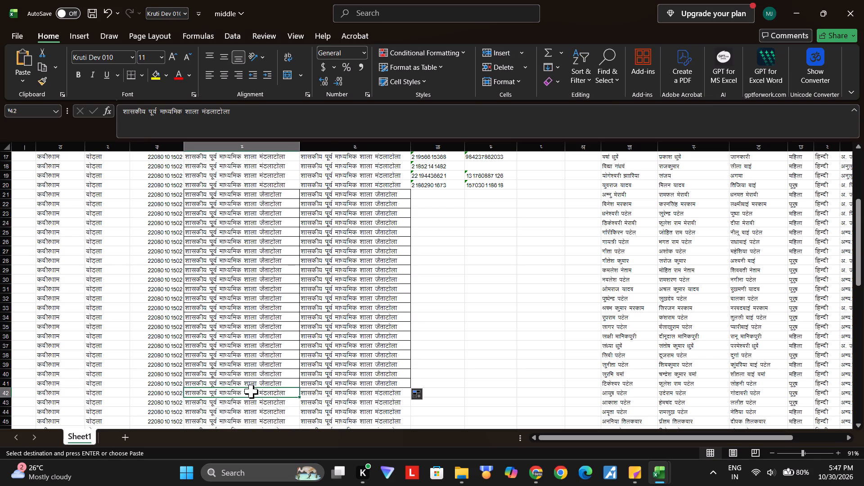
key("ctrl+v")
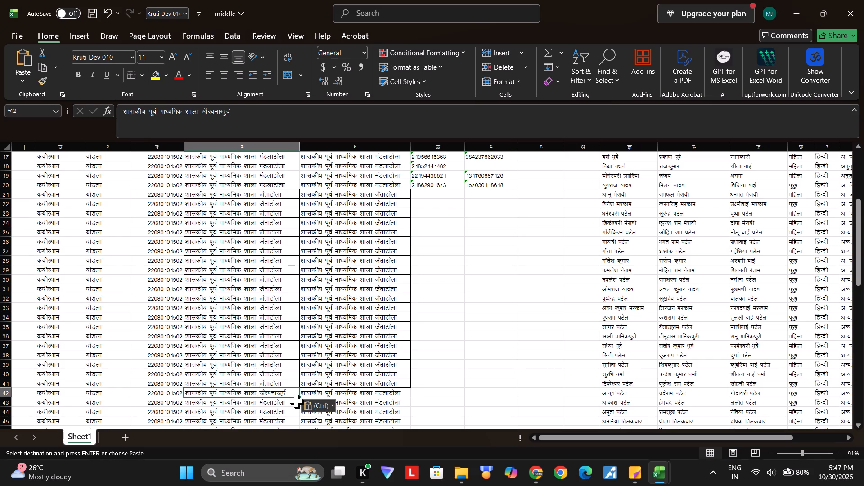
left_click_drag(300, 396, 306, 396)
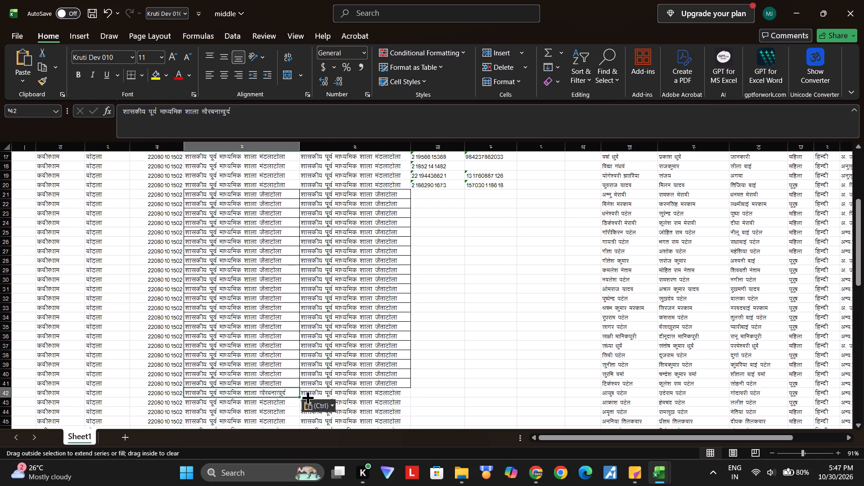
left_click_drag(306, 396, 375, 399)
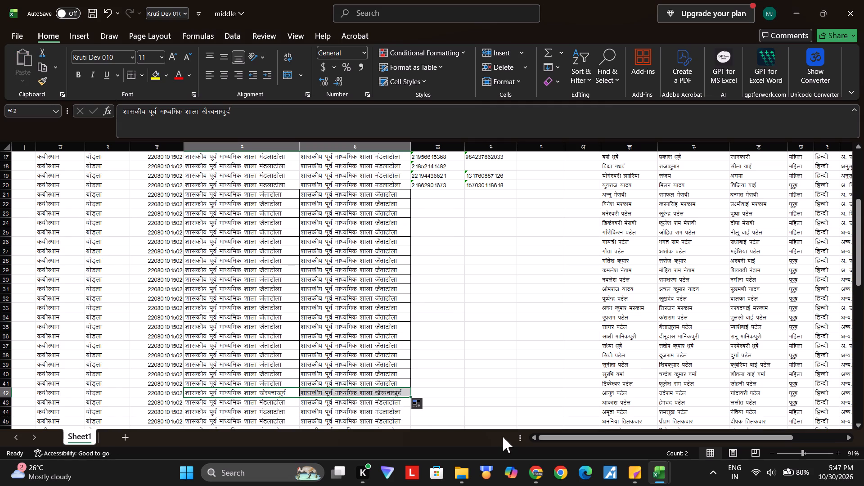
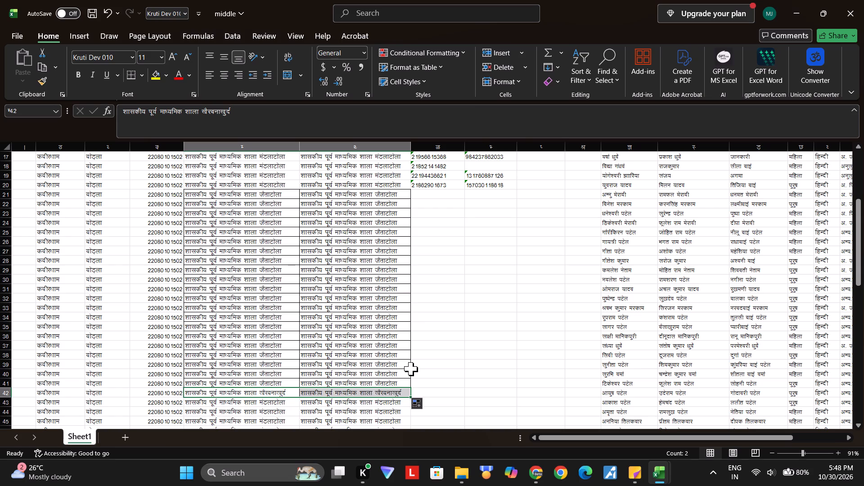
Fill row 42's school and exam centre names down through row 72.
scroll(414, 337, "down", 6)
scroll(410, 242, "down", 1)
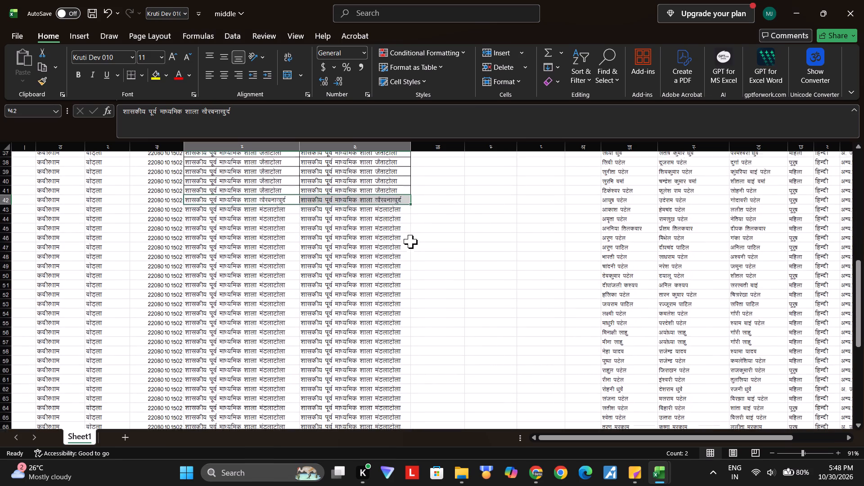
left_click_drag(408, 198, 411, 225)
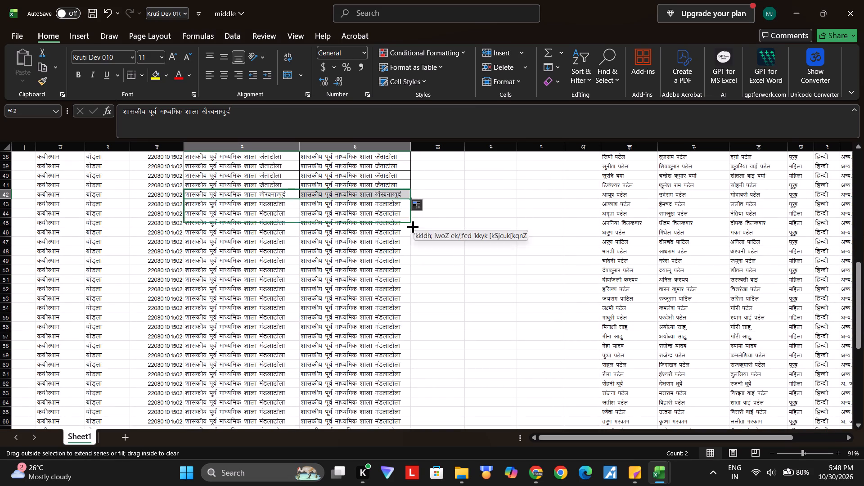
left_click_drag(411, 225, 410, 316)
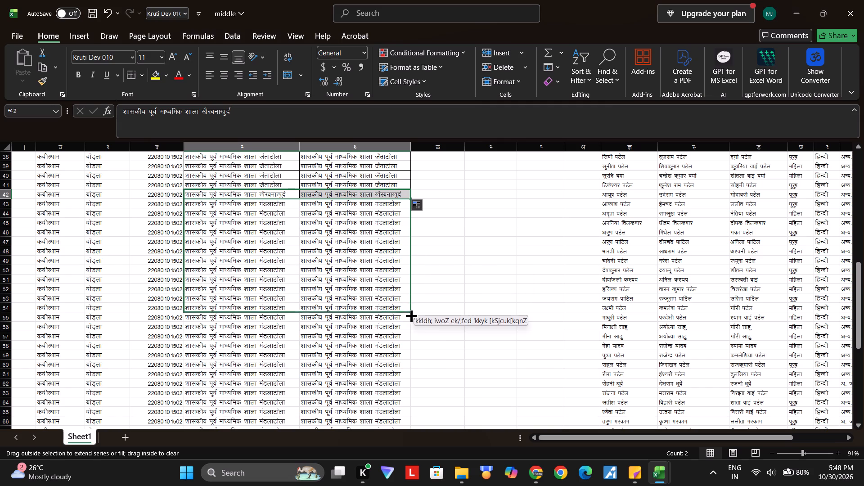
left_click_drag(410, 316, 414, 385)
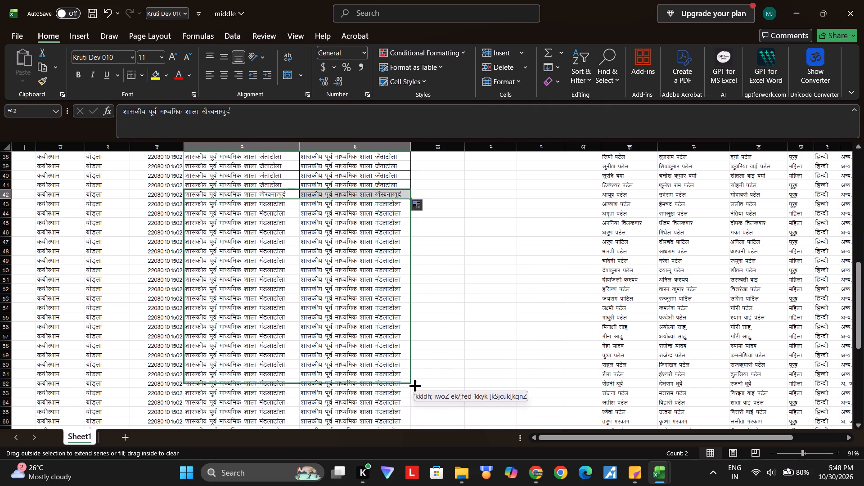
left_click_drag(414, 385, 414, 427)
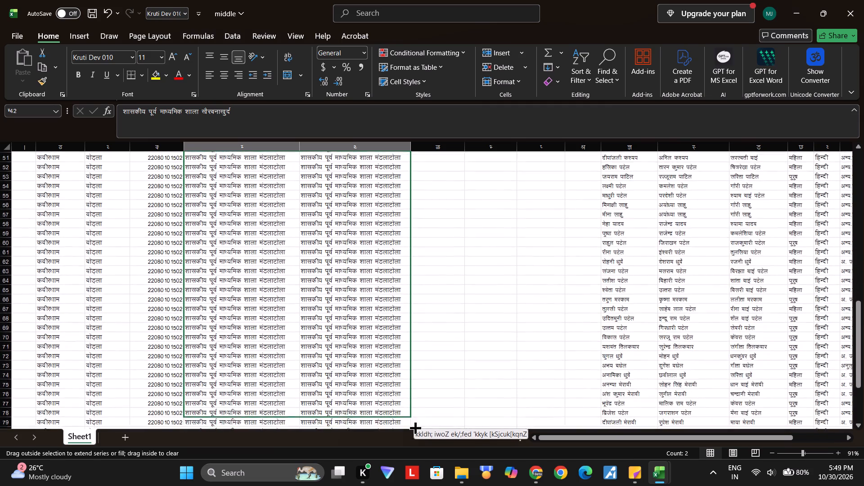
left_click_drag(414, 427, 413, 358)
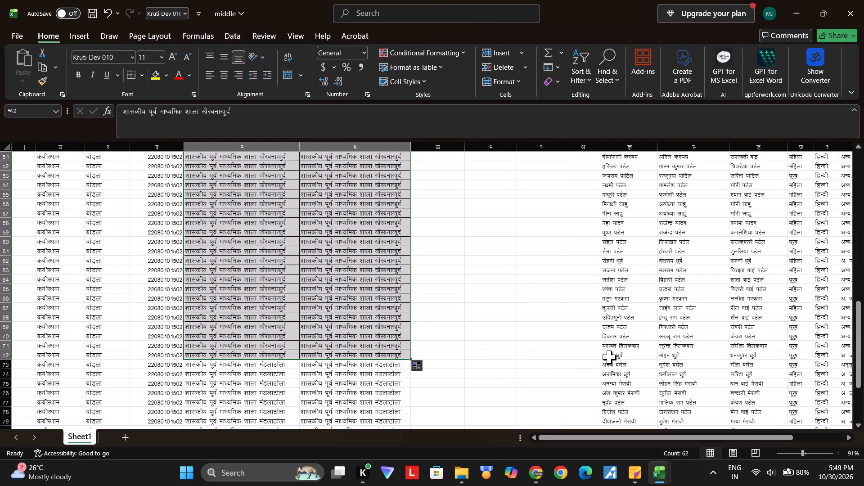
Switch to the prathmikkd workbook and copy the school name शासकीय पूर्व माध्यमिक शाला घोंघा from row 63.
left_click(263, 364)
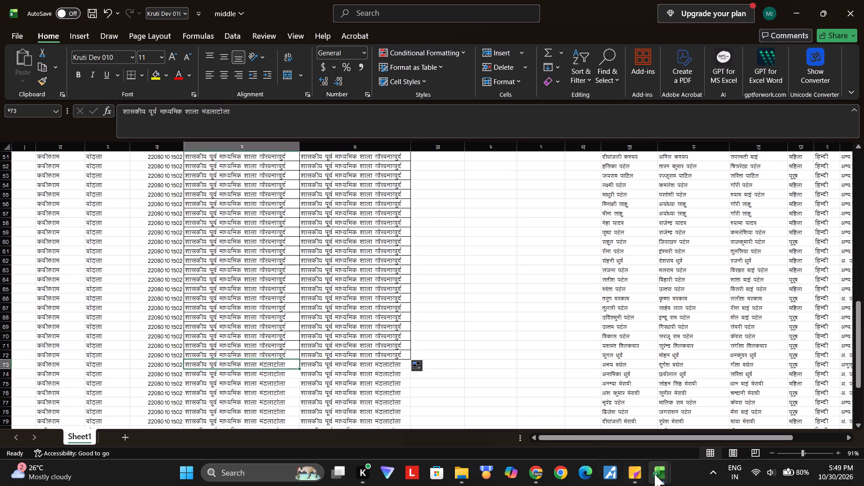
left_click(655, 474)
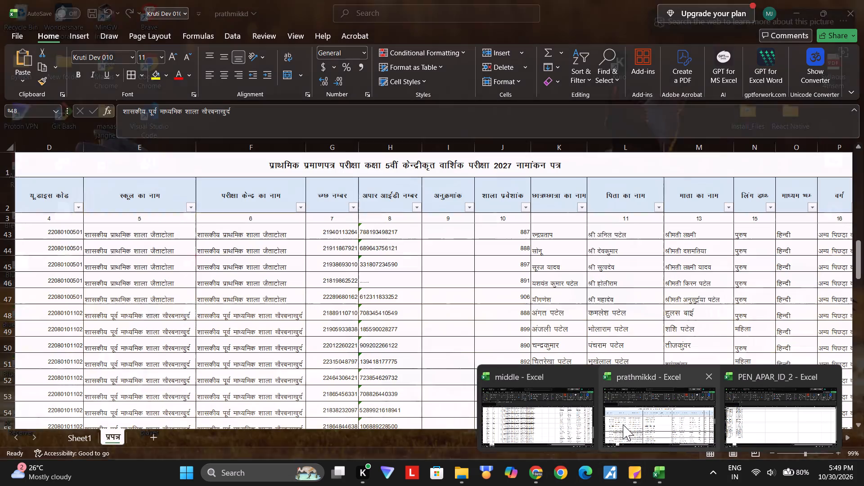
left_click(623, 424)
scroll(364, 321, "down", 5)
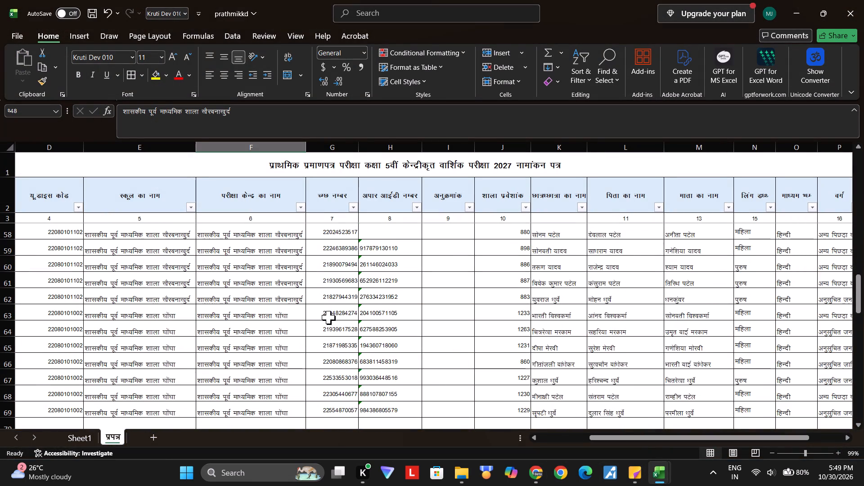
scroll(325, 317, "down", 1)
left_click(292, 262)
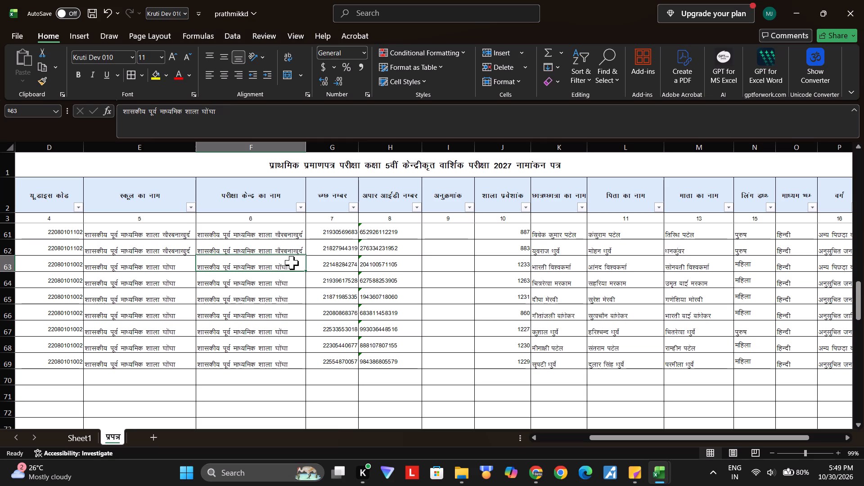
key("ctrl+c")
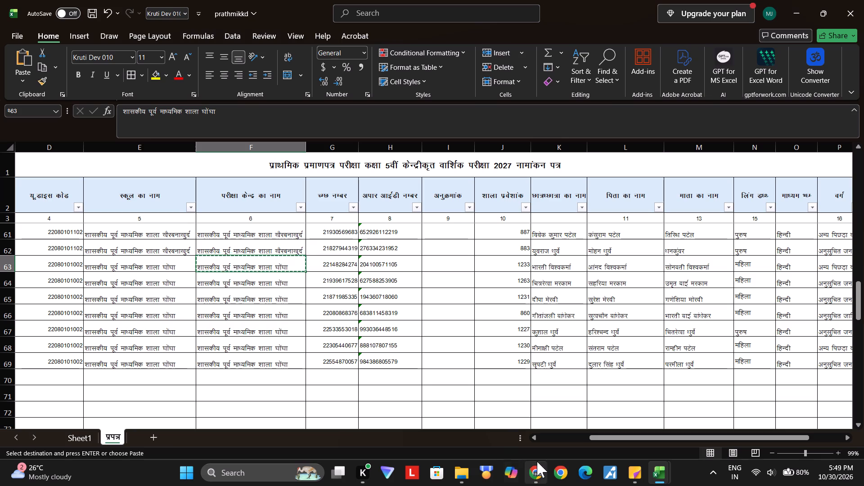
Switch to the middle workbook, paste शासकीय पूर्व माध्यमिक शाला घोंघा as row 73's school name, and fill it across into the exam centre cell.
left_click(654, 470)
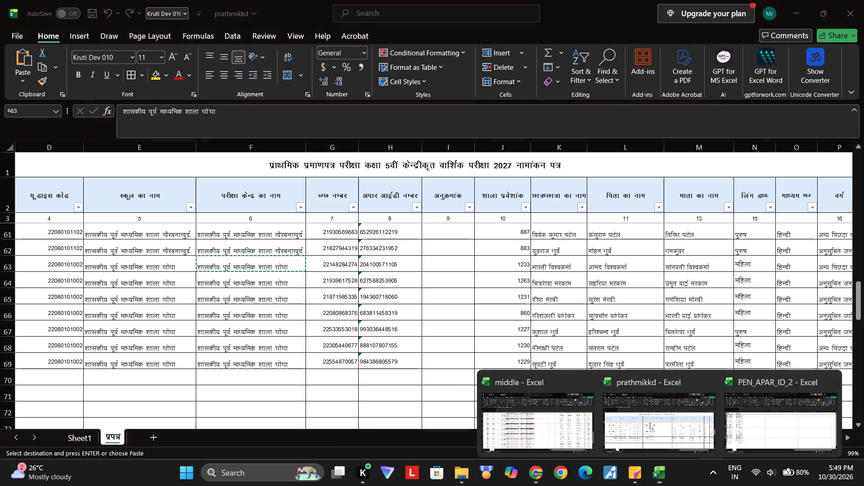
left_click(650, 418)
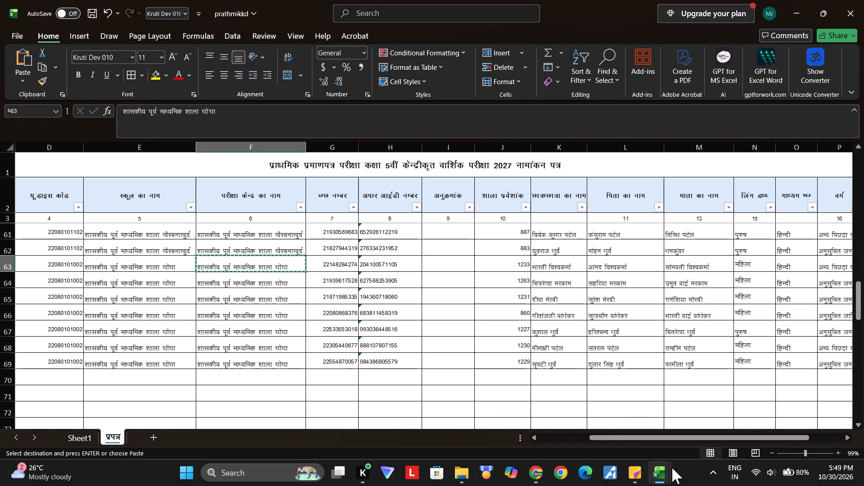
left_click(653, 472)
left_click(543, 438)
scroll(285, 377, "down", 2)
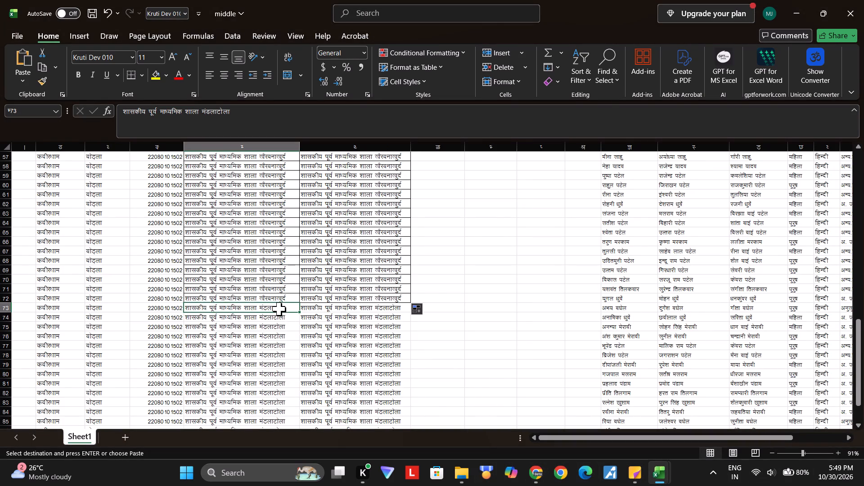
left_click(279, 308)
key("ctrl+v")
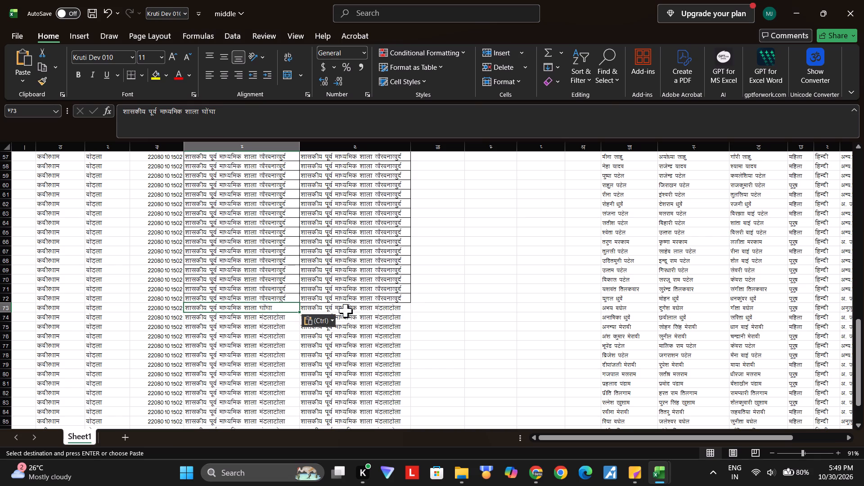
left_click_drag(299, 311, 365, 315)
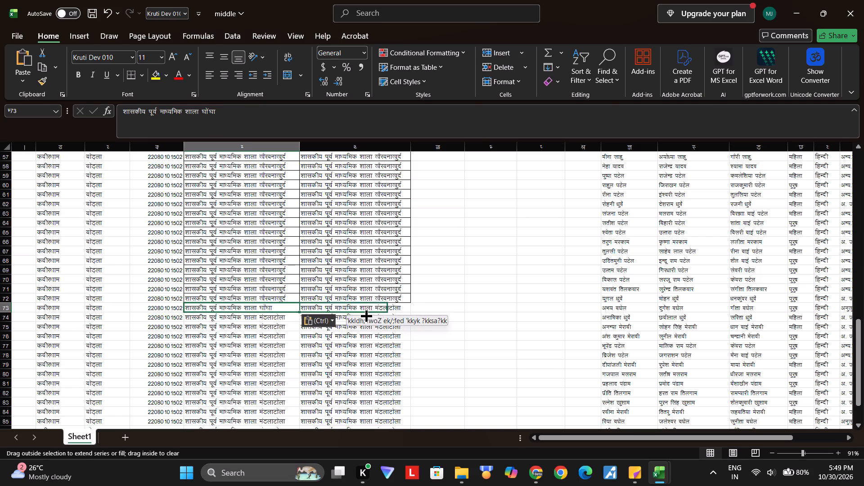
left_click_drag(365, 315, 391, 314)
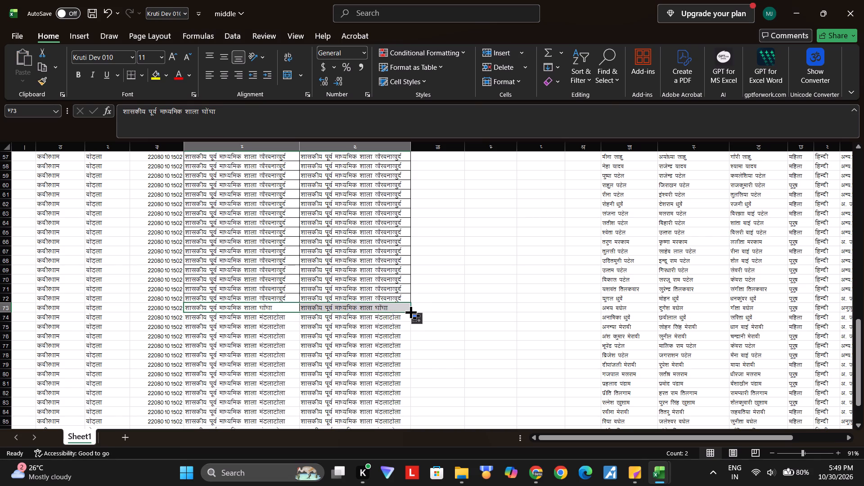
Fill row 73's school and exam centre names down through row 88, the last data row.
left_click_drag(409, 311, 430, 438)
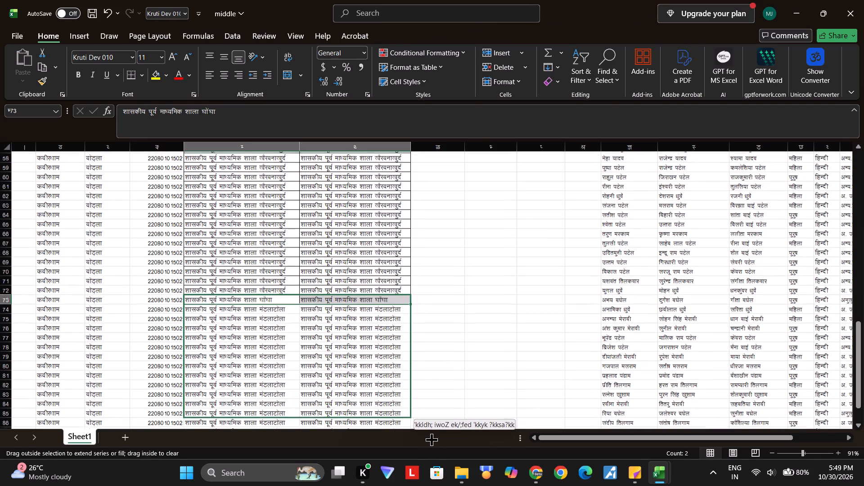
left_click_drag(430, 438, 426, 391)
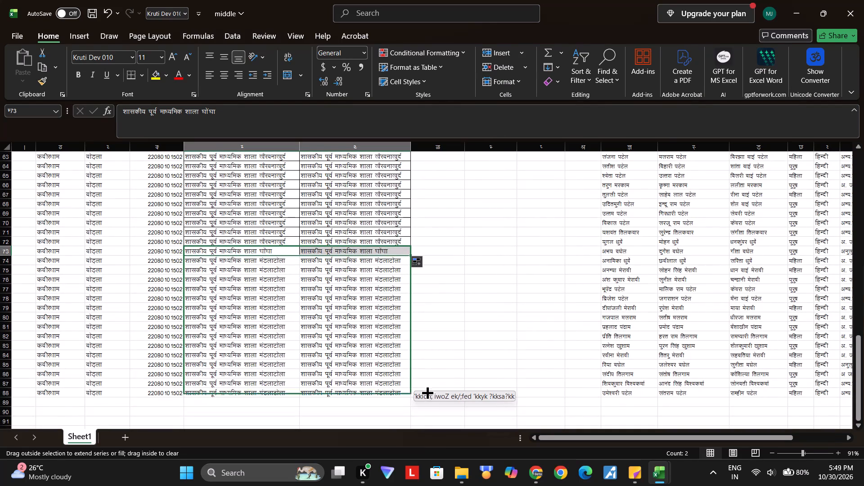
left_click_drag(426, 391, 428, 395)
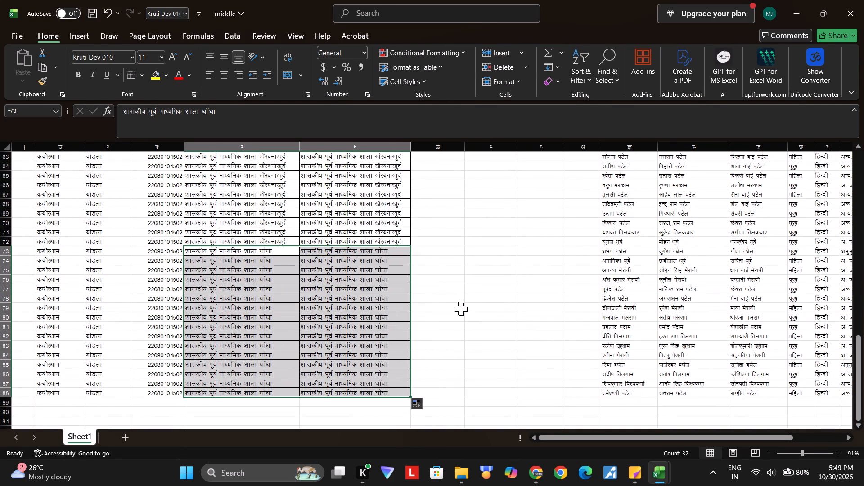
Remove all cell borders from the whole data range of the middle sheet.
left_click(462, 306)
key("ctrl+a")
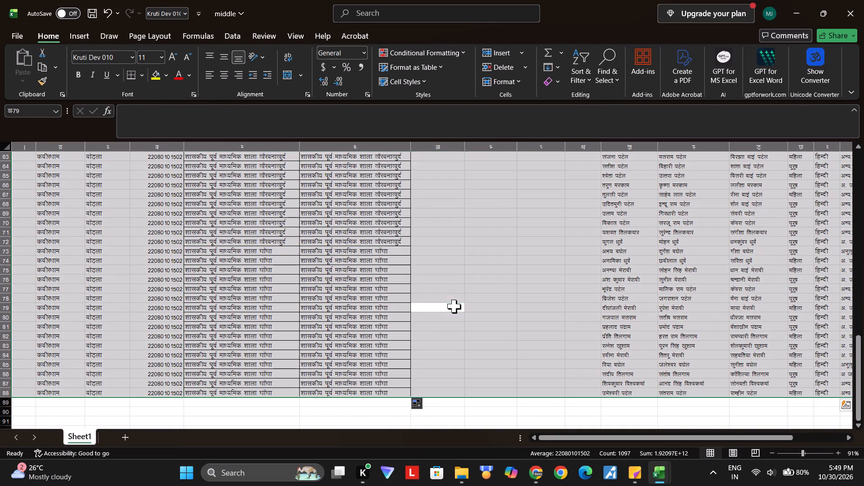
left_click(143, 79)
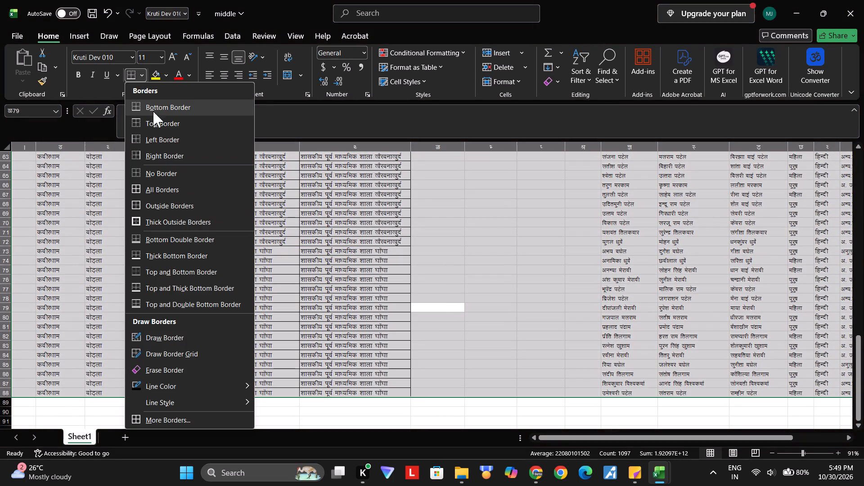
left_click(160, 172)
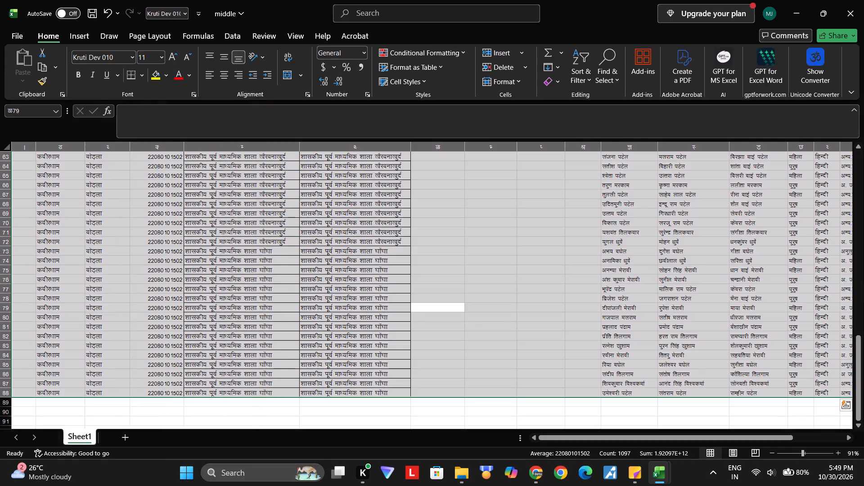
left_click(453, 267)
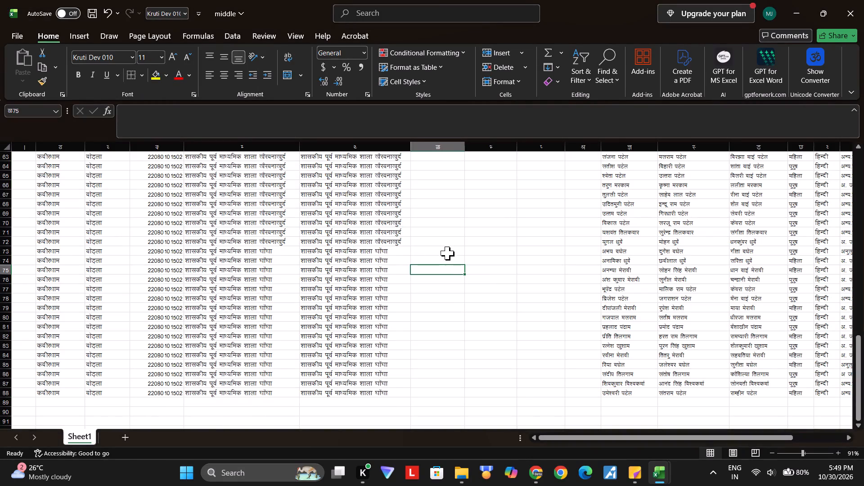
Select the first empty PEN number cell, in row 21 of the middle sheet, and switch to the PEN_APAR_ID_2 workbook.
scroll(435, 246, "up", 12)
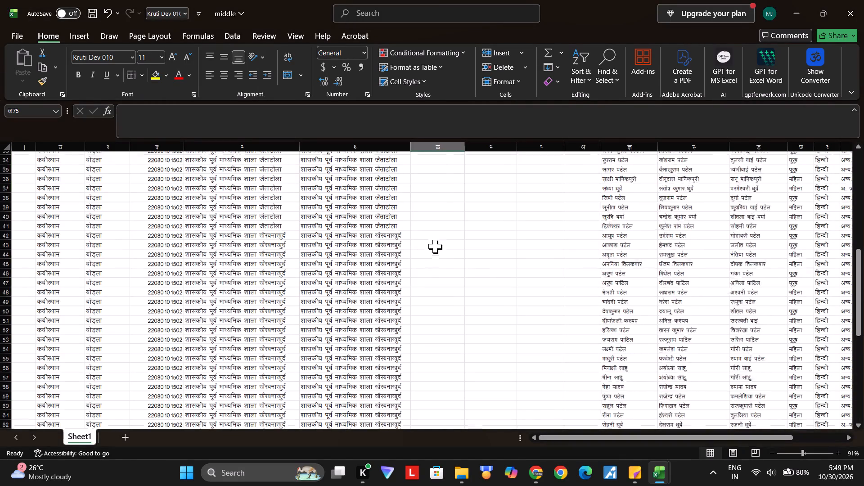
scroll(435, 246, "up", 12)
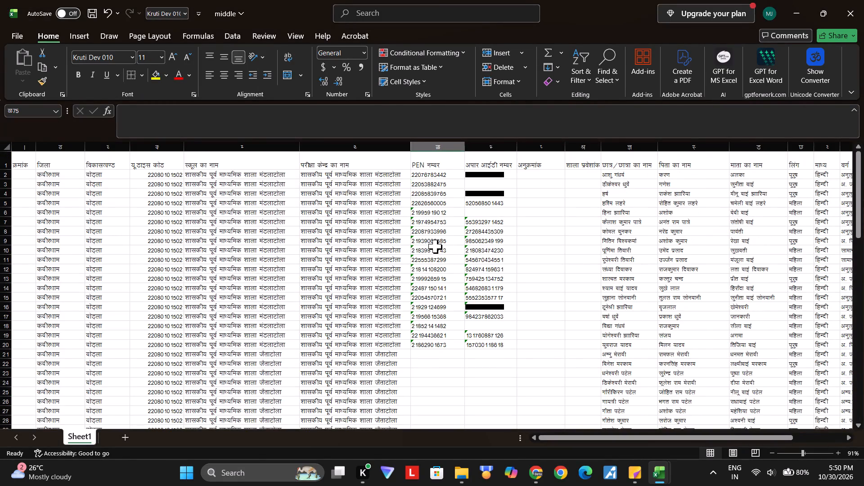
scroll(435, 246, "up", 6)
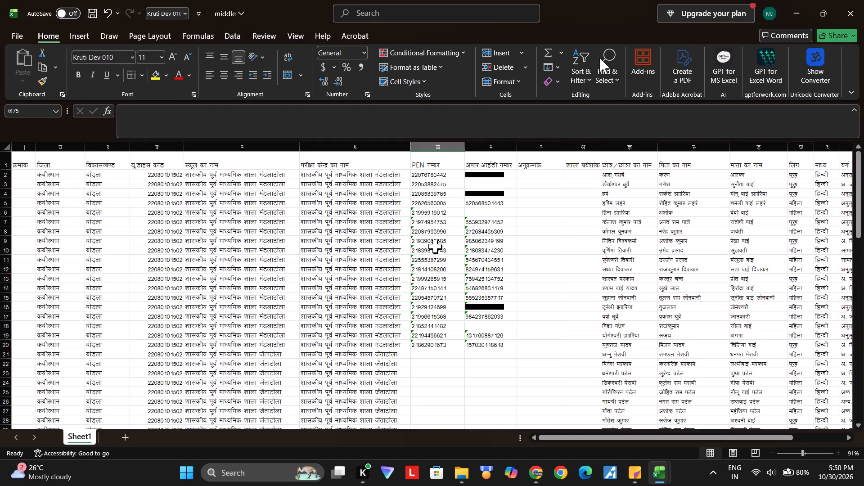
scroll(512, 269, "down", 2)
scroll(458, 320, "down", 1)
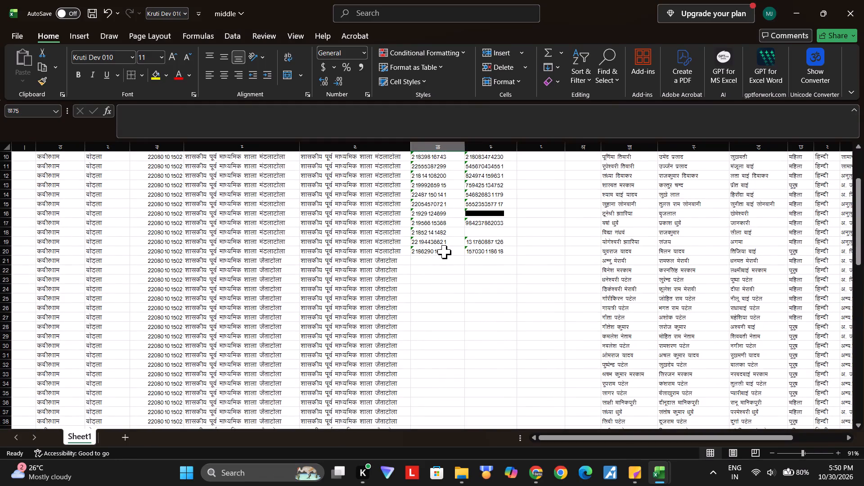
left_click(445, 256)
left_click(657, 464)
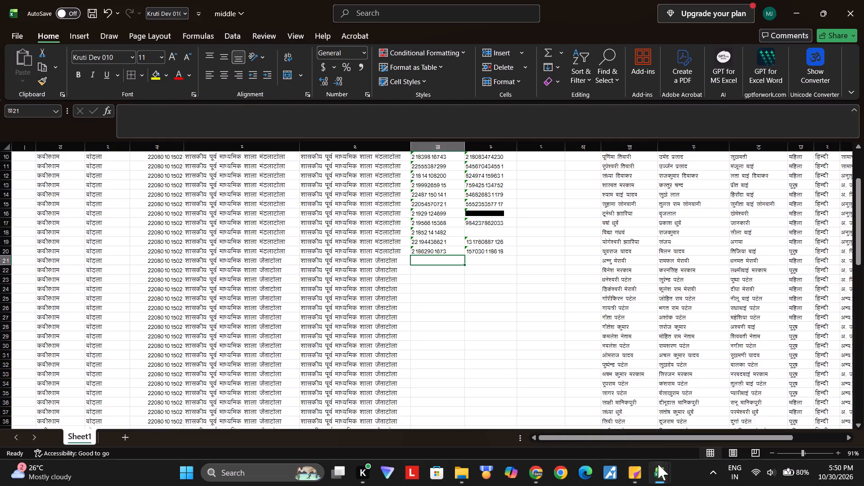
left_click(783, 418)
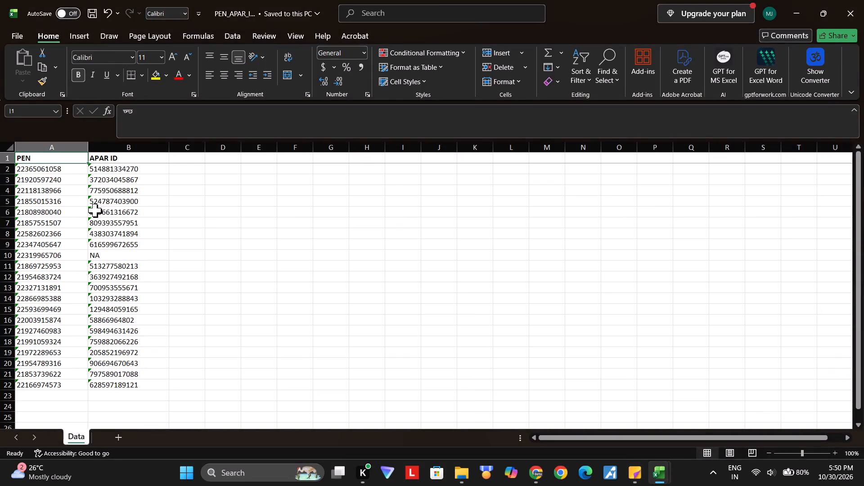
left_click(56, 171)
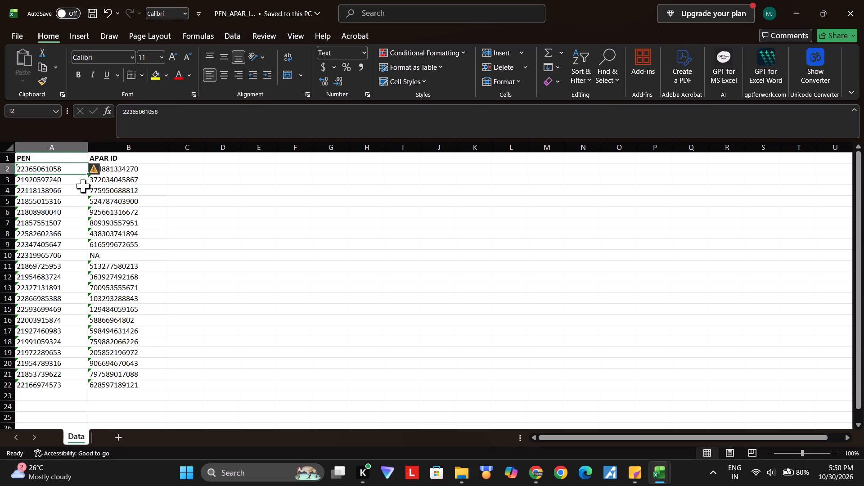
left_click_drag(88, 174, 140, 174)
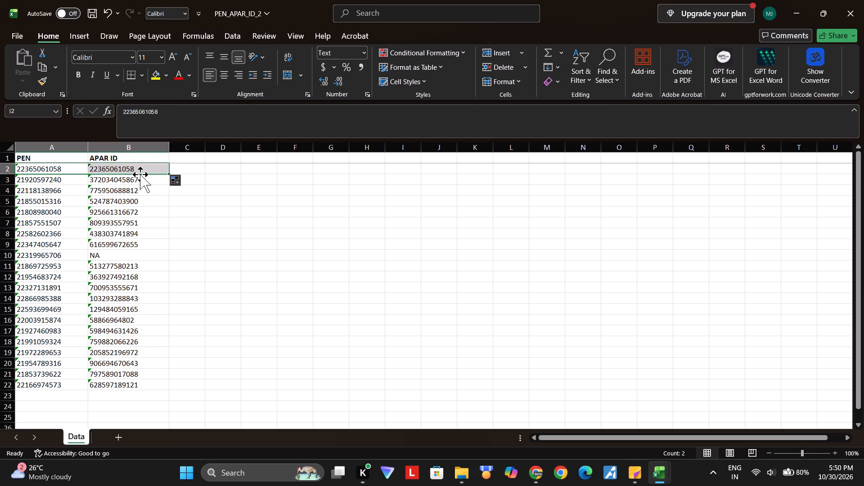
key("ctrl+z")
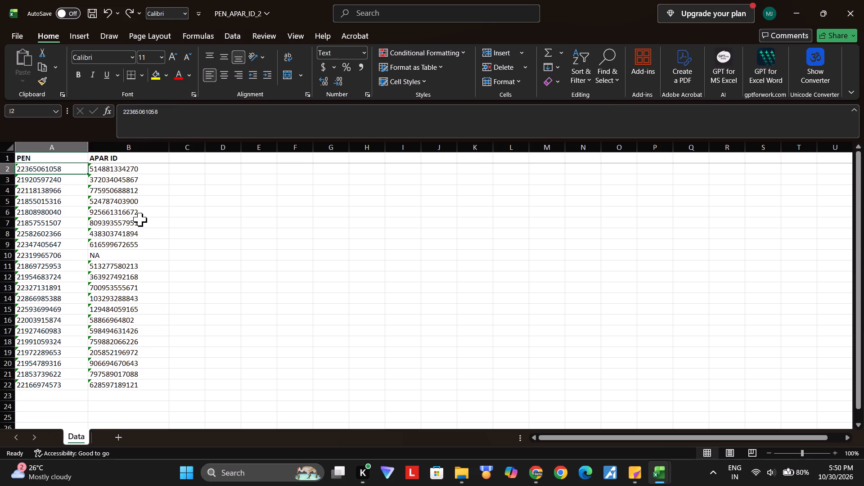
Copy the PEN and APAR ID values in rows 2 to 22 of PEN_APAR_ID_2 into rows 21 to 41 of the middle sheet.
left_click(140, 220)
left_click_drag(40, 165, 143, 374)
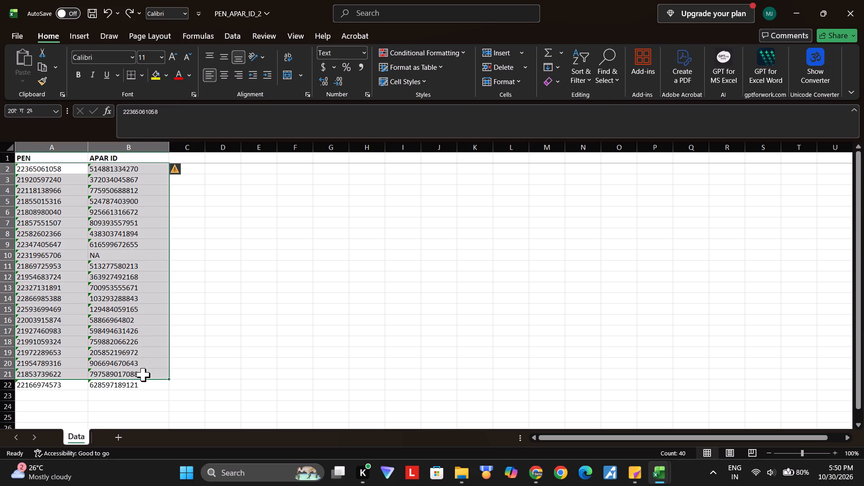
left_click_drag(143, 374, 145, 383)
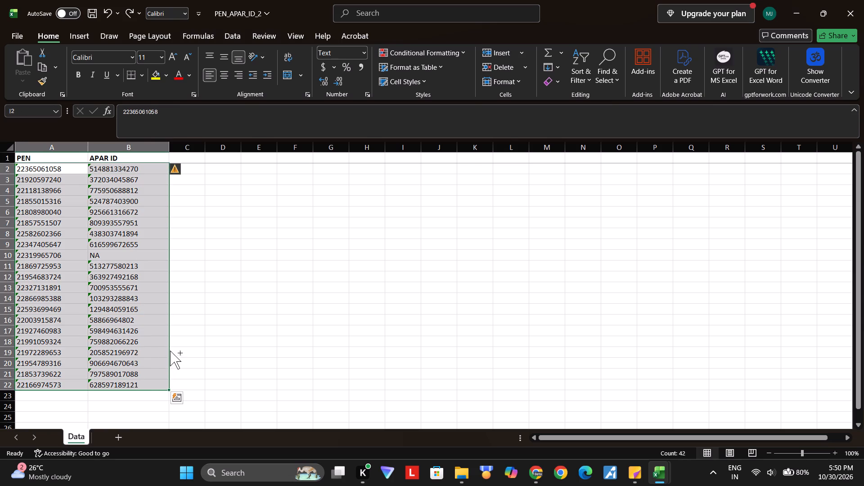
key("ctrl+c")
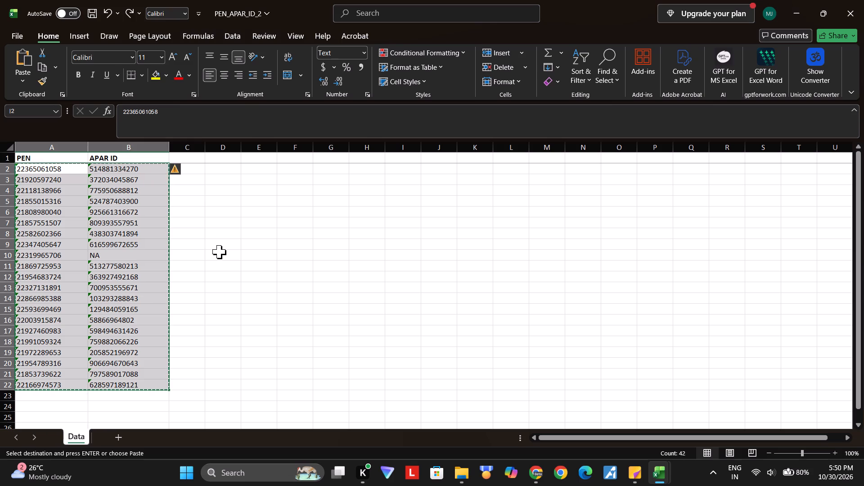
left_click(669, 467)
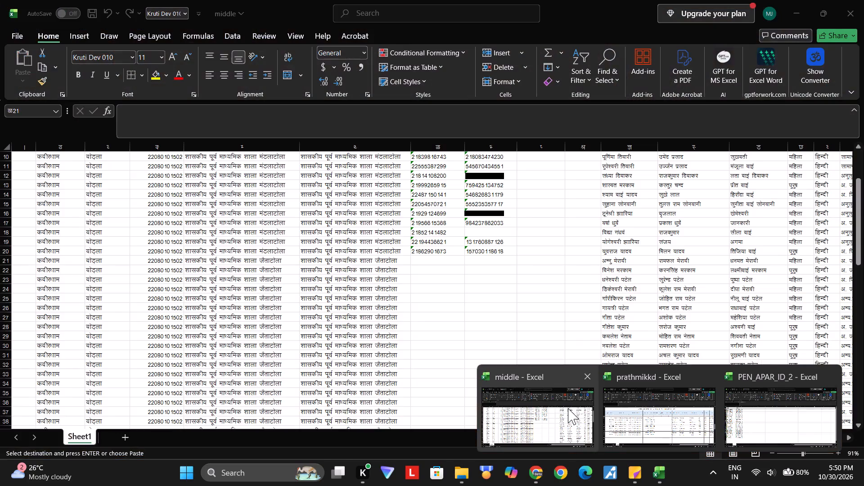
left_click(568, 408)
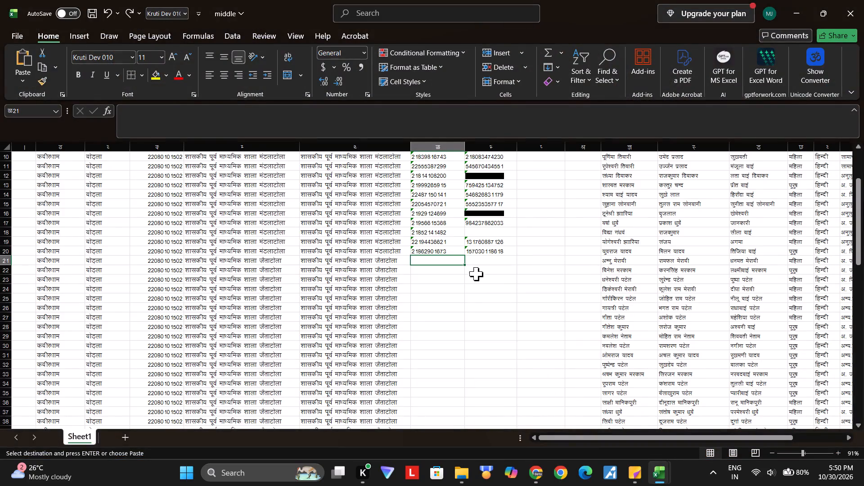
left_click_drag(459, 261, 497, 384)
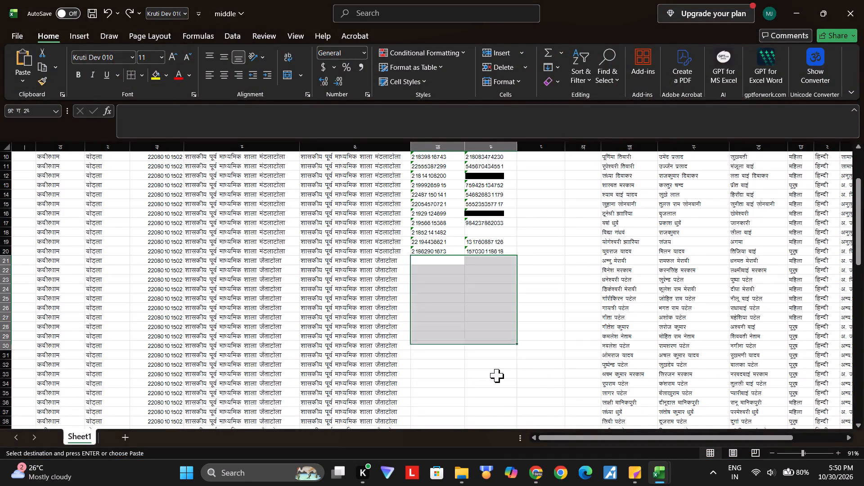
left_click_drag(497, 384, 508, 485)
key("ctrl+v")
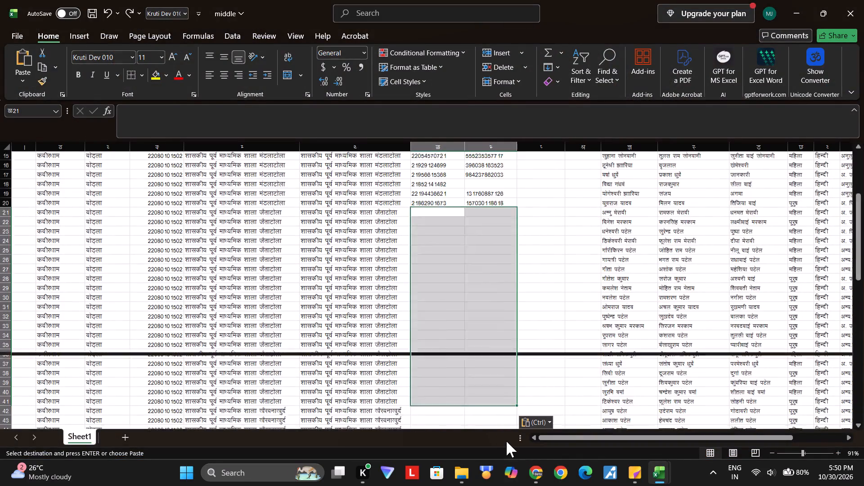
scroll(536, 313, "down", 5)
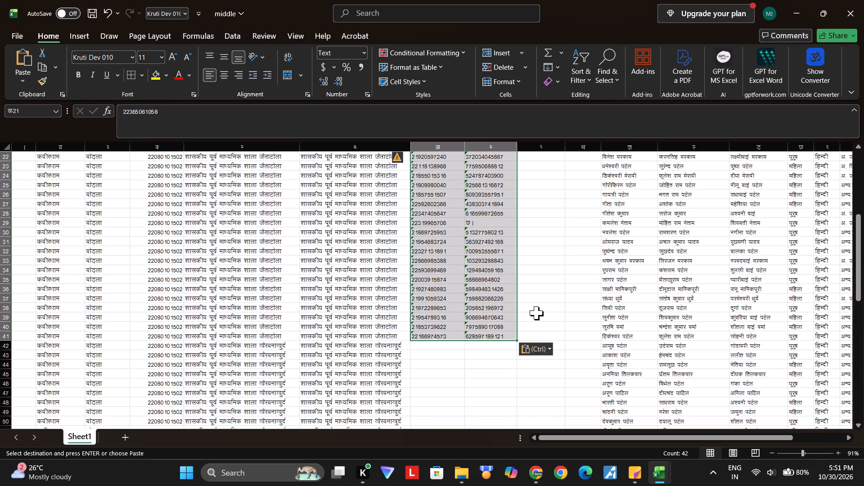
left_click(475, 373)
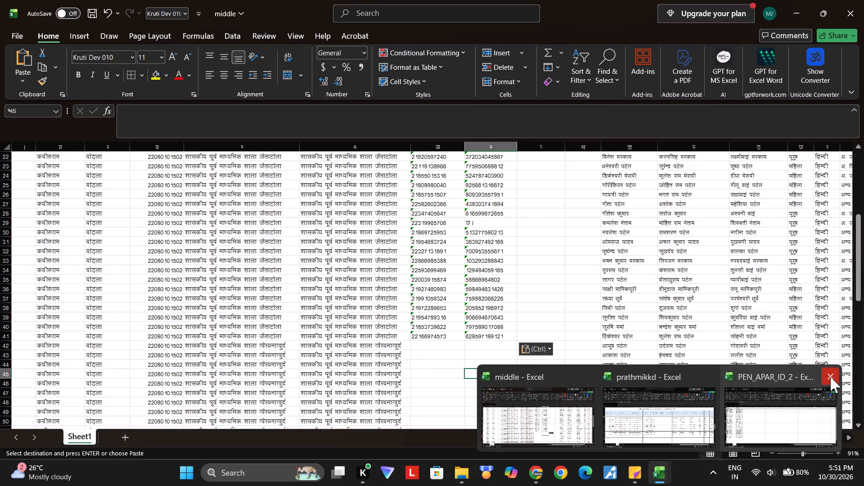
Close the PEN_APAR_ID_2 workbook without saving its changes.
left_click(831, 377)
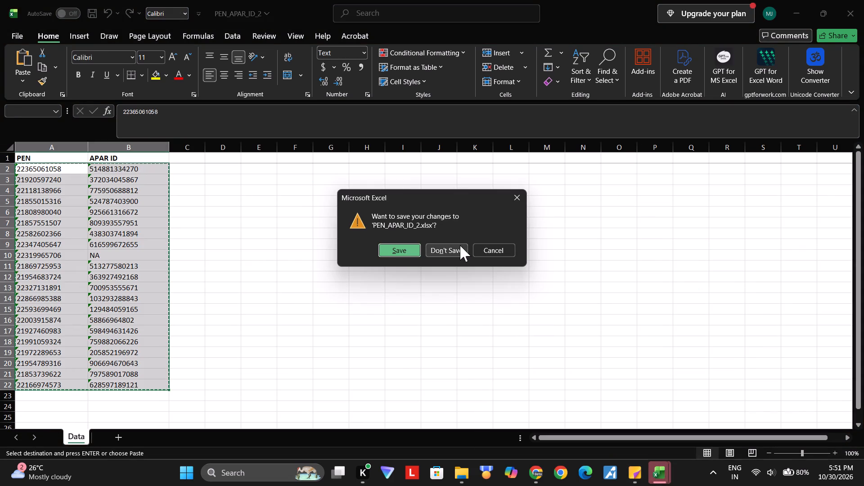
left_click(459, 245)
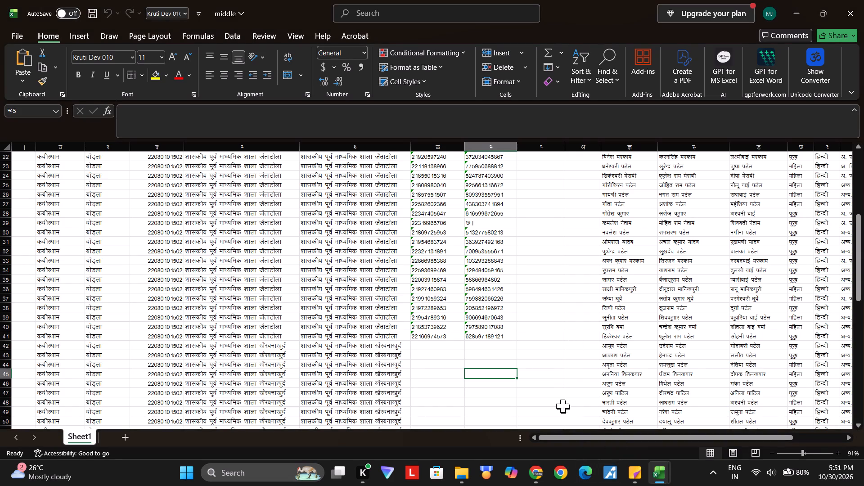
Open PEN_APAR_ID_3 from the Downloads folder and copy its PEN and APAR ID values in rows 2 to 32.
left_click(461, 465)
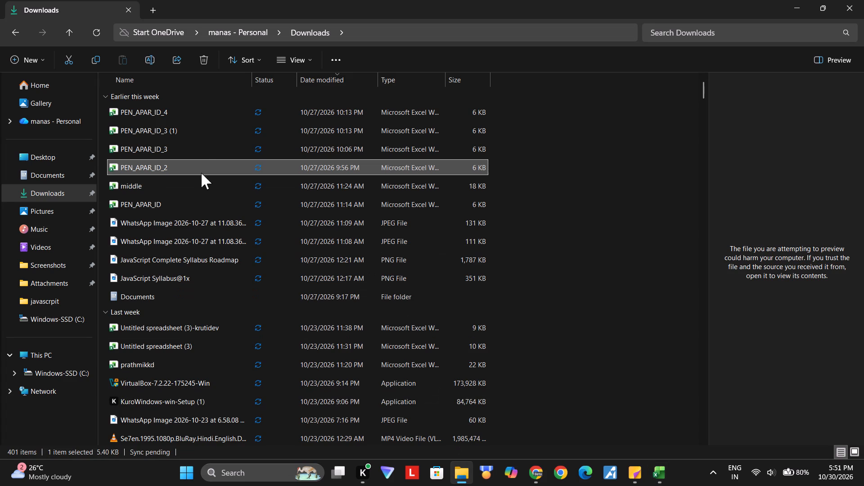
left_click(207, 148)
left_click(208, 147)
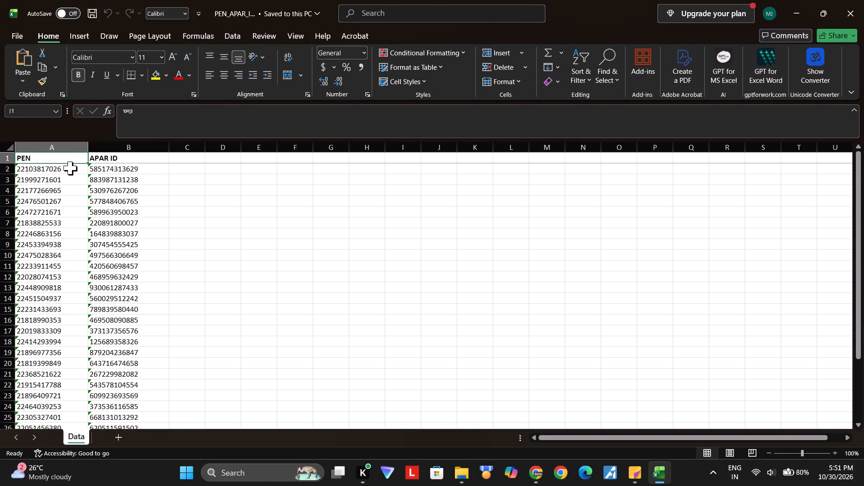
left_click_drag(70, 168, 114, 166)
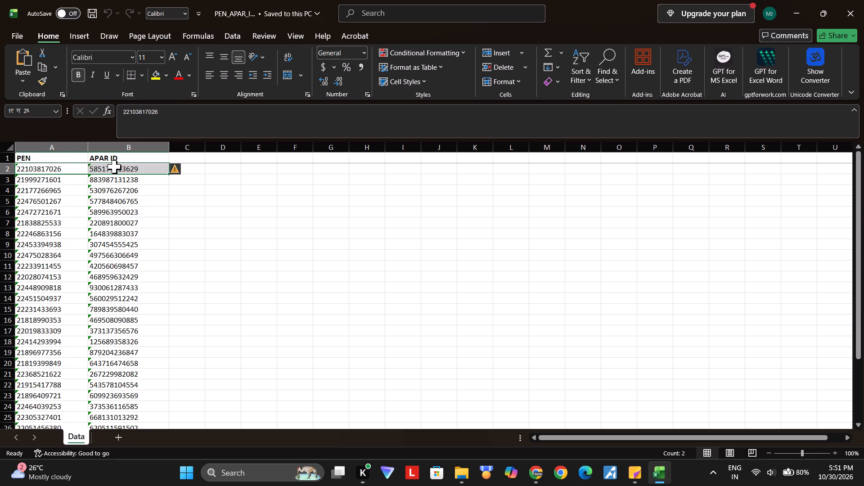
left_click_drag(114, 166, 121, 453)
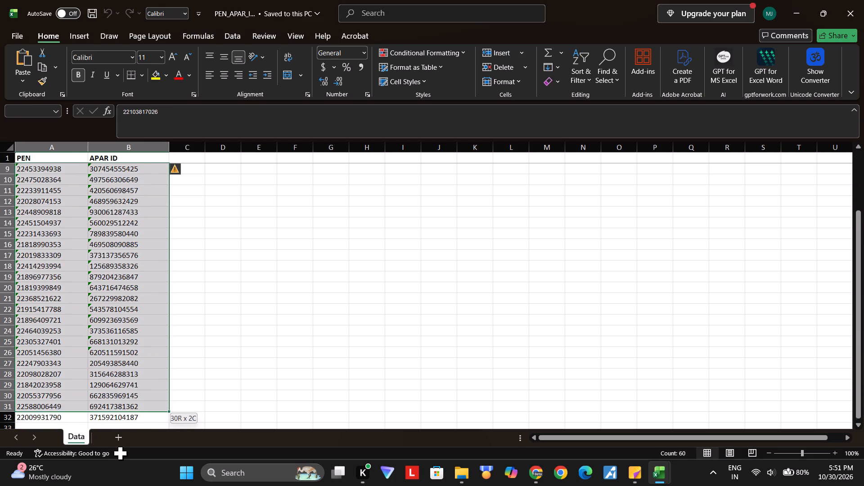
left_click_drag(121, 453, 136, 344)
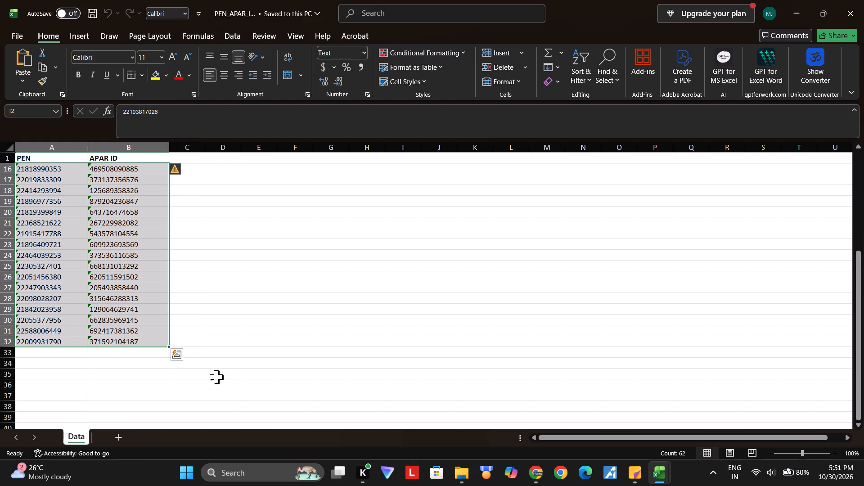
key("ctrl+c")
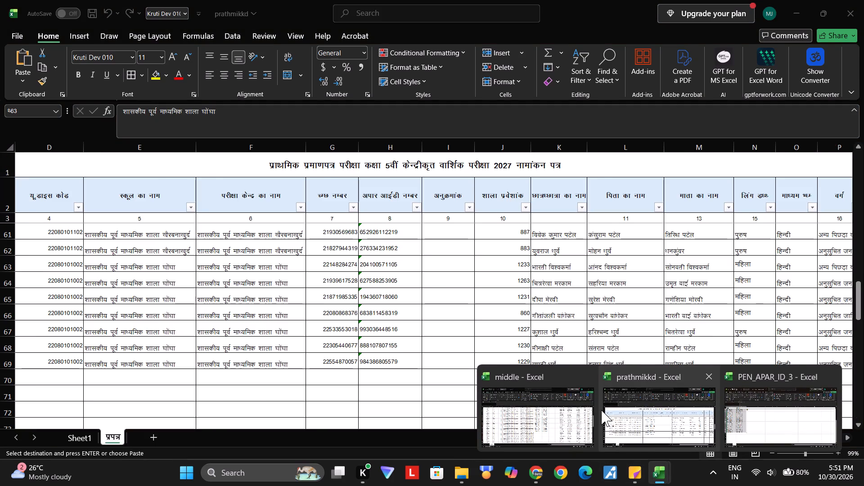
Switch to the middle workbook and paste the copied PEN and APAR IDs into rows 42 to 72.
left_click(566, 410)
scroll(508, 366, "down", 3)
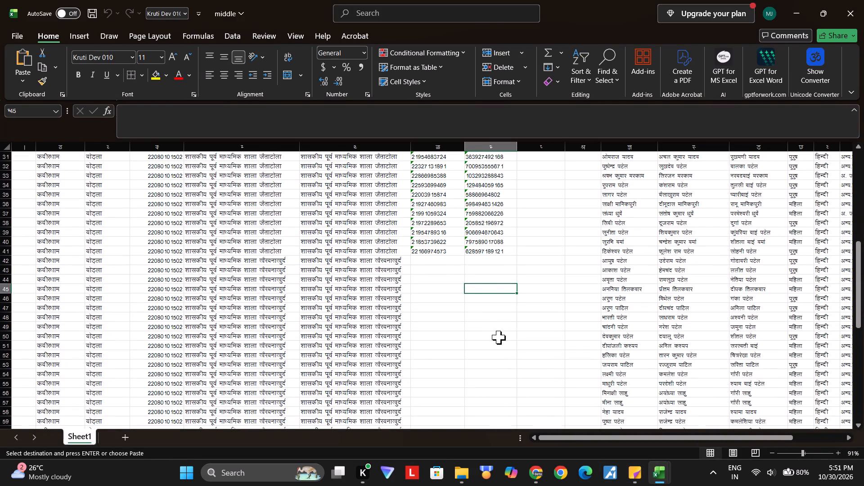
left_click_drag(454, 261, 502, 443)
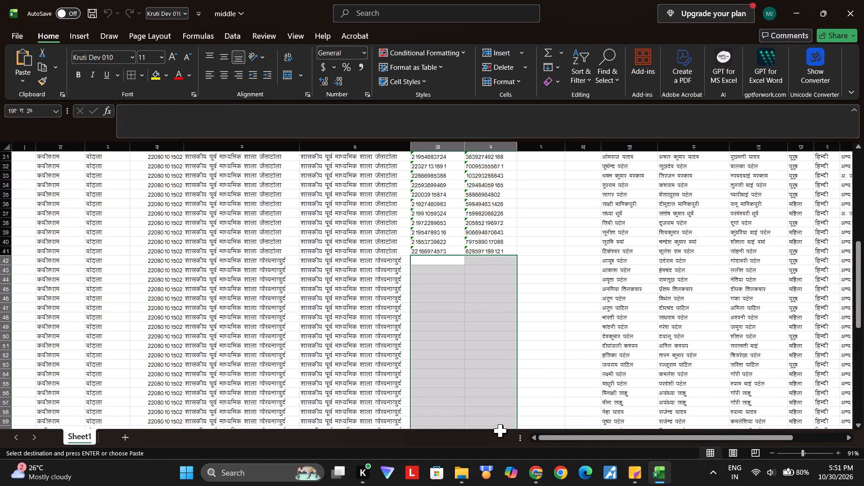
left_click_drag(502, 443, 491, 310)
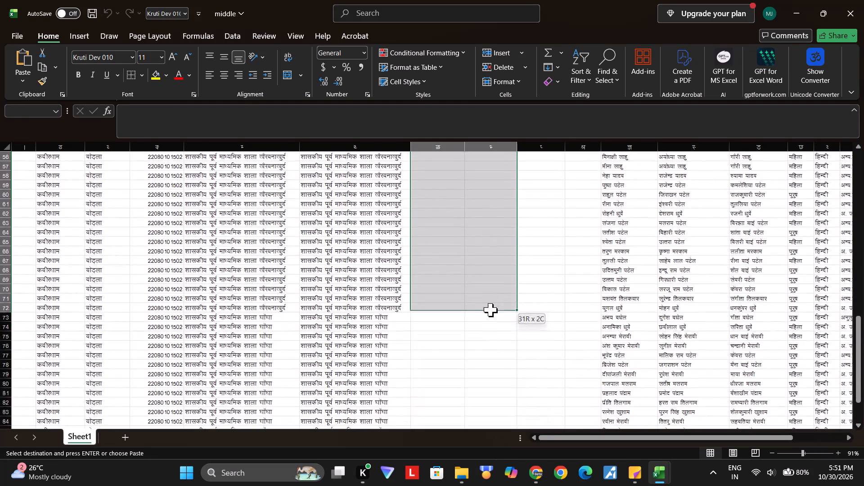
left_click_drag(491, 310, 493, 328)
key("ctrl+v")
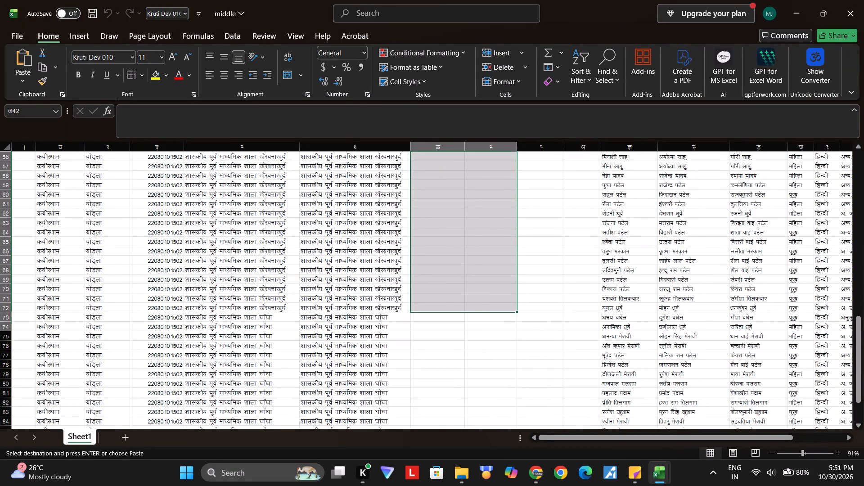
scroll(493, 328, "down", 10)
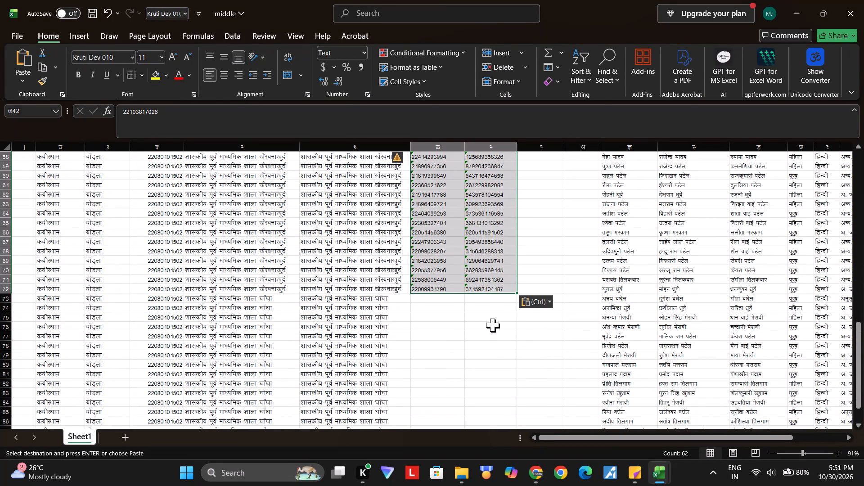
Select the middle sheet's PEN cell in row 73, and copy rows 2 to 32 from PEN_APAR_ID_3 (1) in the Downloads folder.
scroll(486, 308, "down", 2)
left_click(459, 242)
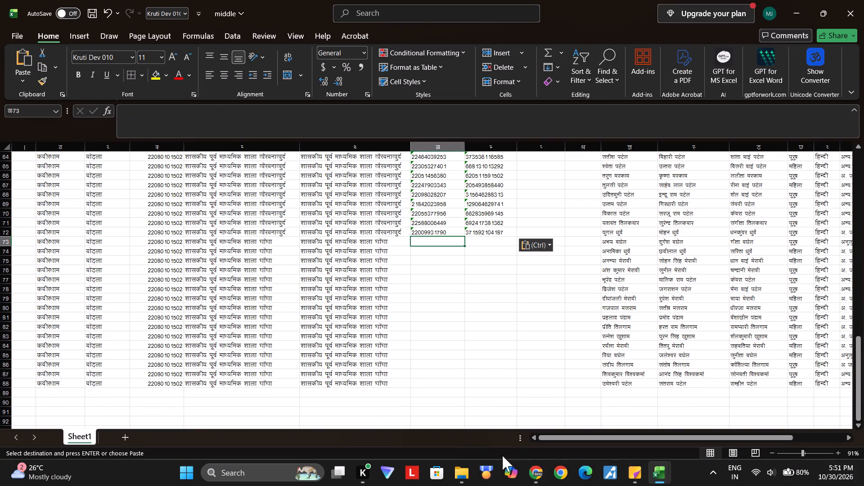
left_click(462, 468)
double_click(227, 123)
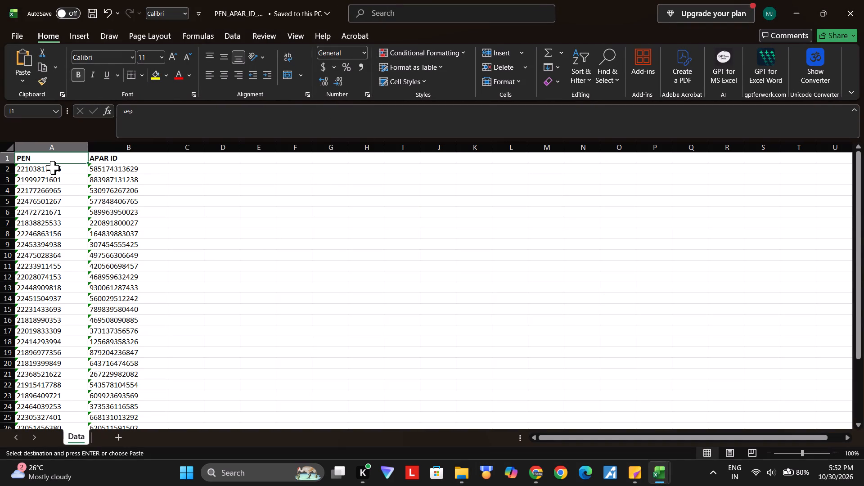
left_click_drag(53, 168, 92, 268)
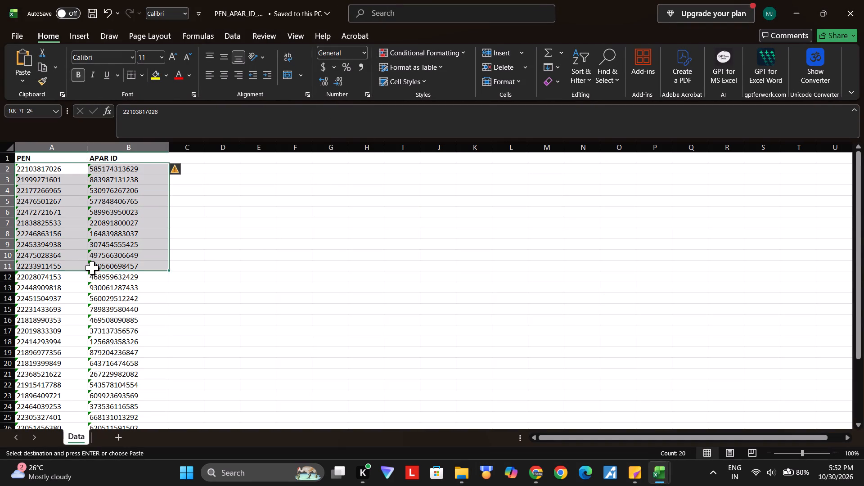
left_click_drag(92, 268, 109, 444)
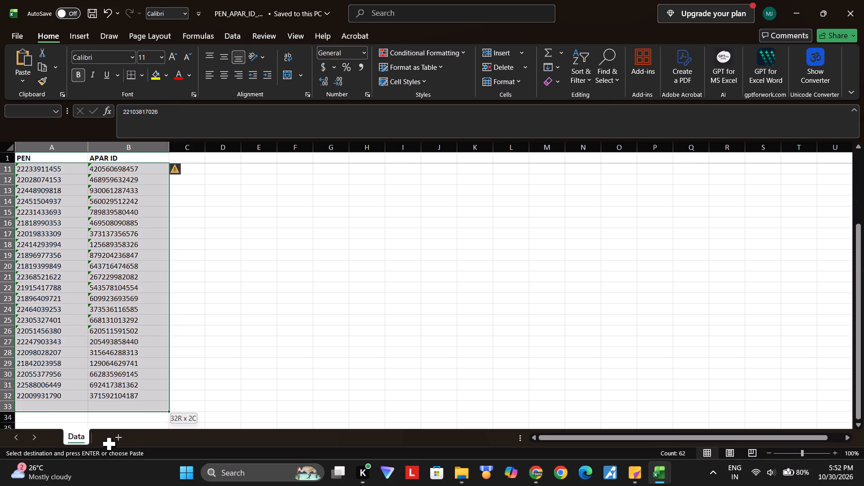
left_click_drag(109, 444, 143, 342)
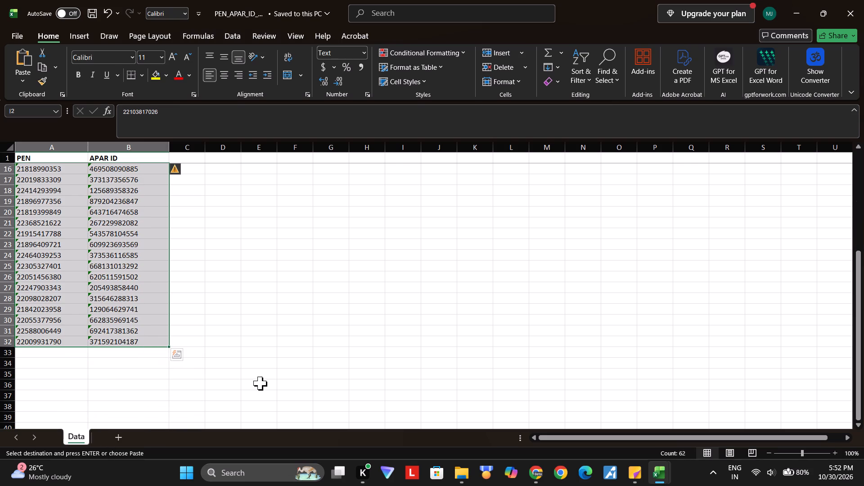
key("ctrl+c")
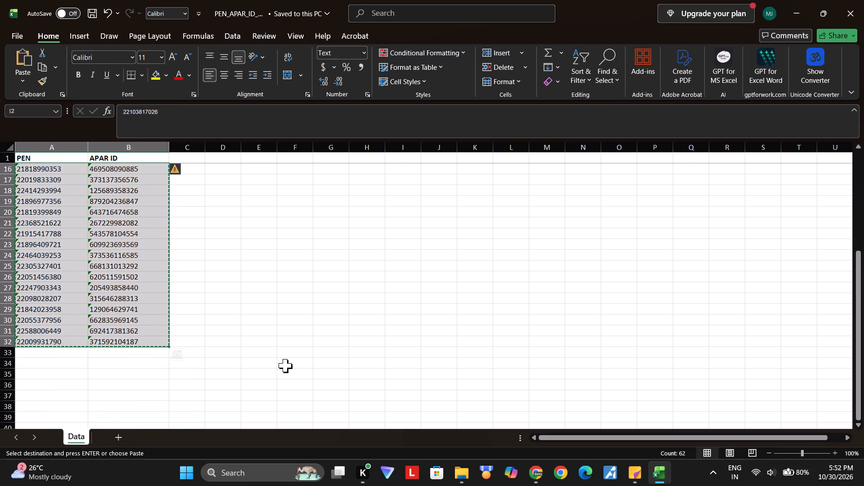
Return to the middle workbook and paste the copied PEN and APAR IDs over the existing ones in rows 42 to 72.
left_click(672, 467)
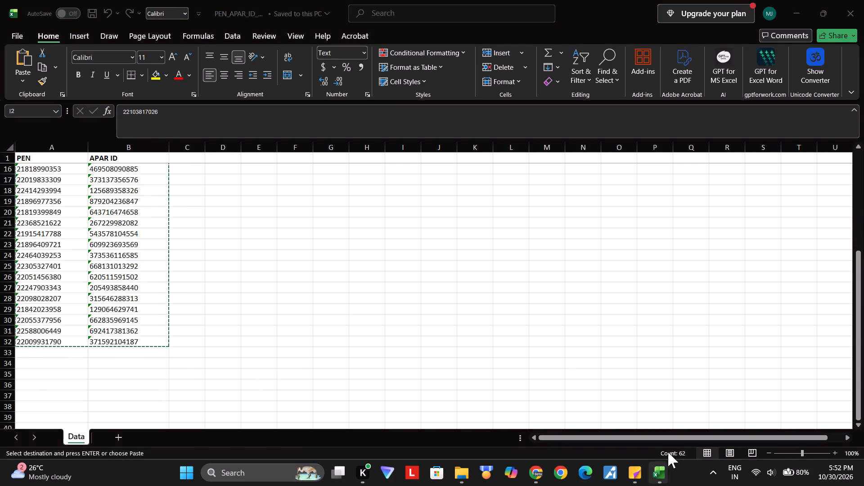
left_click(661, 473)
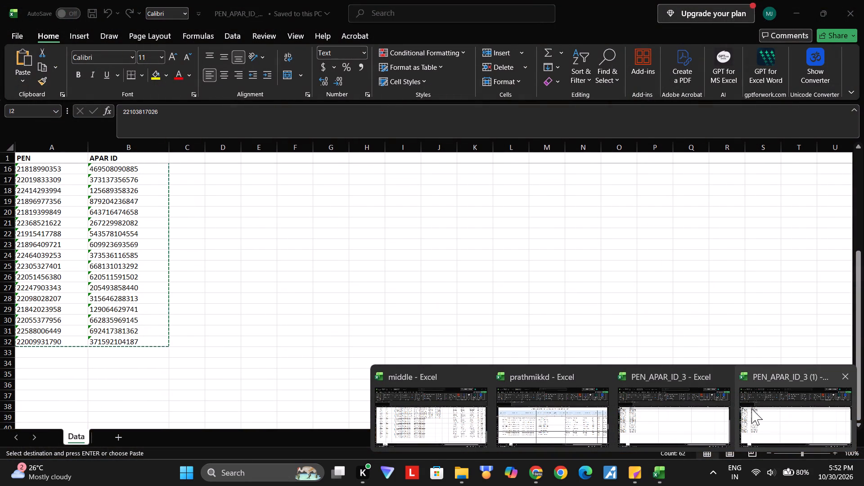
left_click(579, 408)
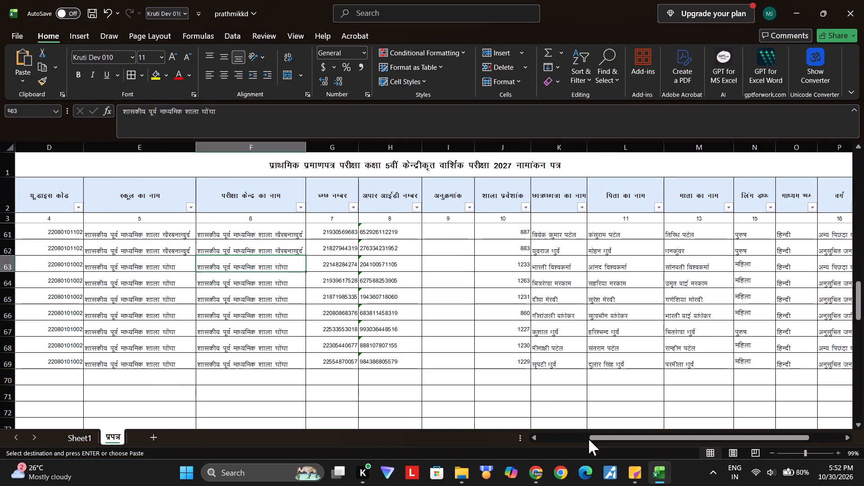
left_click(659, 472)
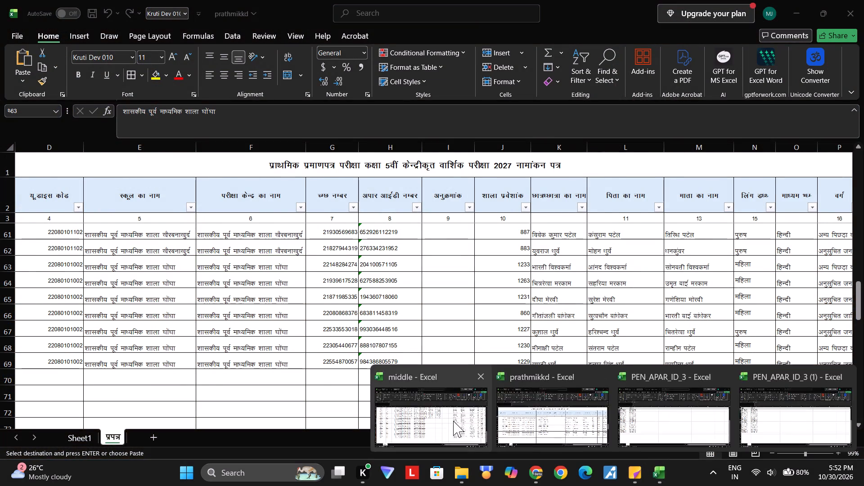
left_click(453, 421)
scroll(456, 285, "up", 12)
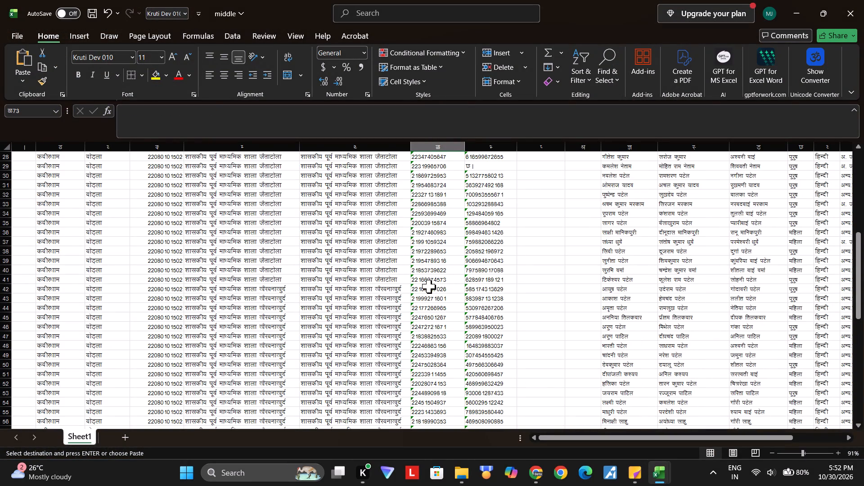
left_click_drag(429, 287, 486, 359)
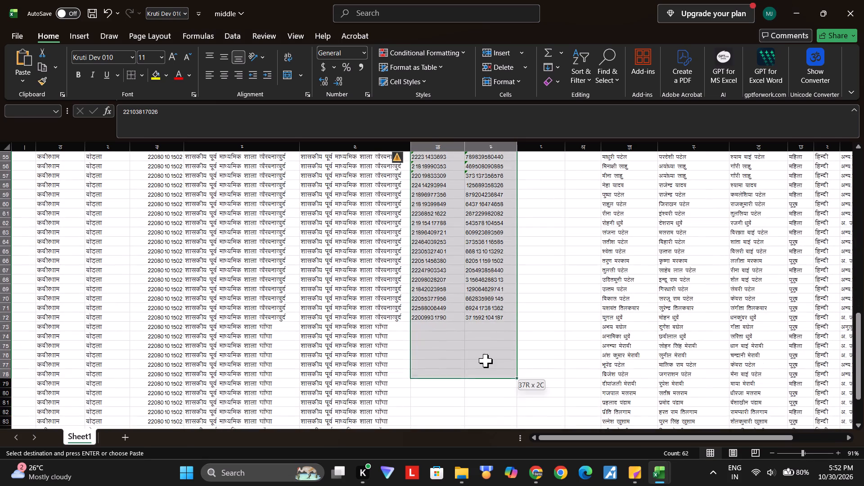
left_click_drag(486, 359, 488, 346)
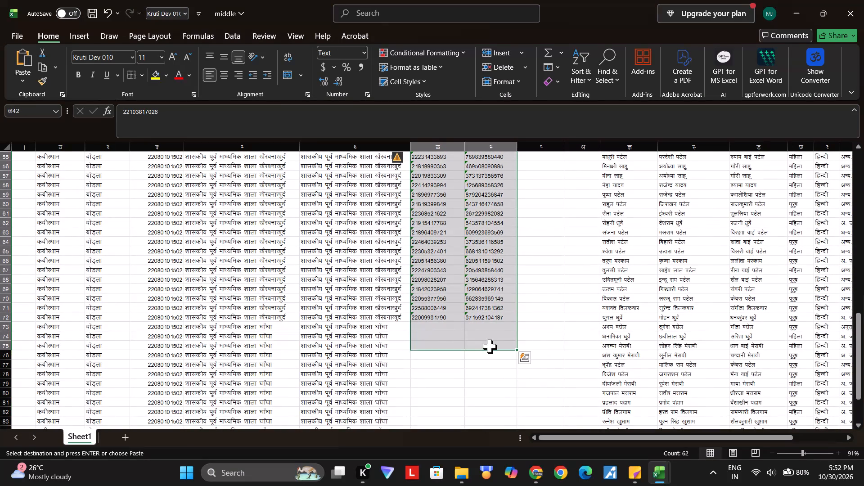
key("ctrl+v")
scroll(490, 346, "down", 11)
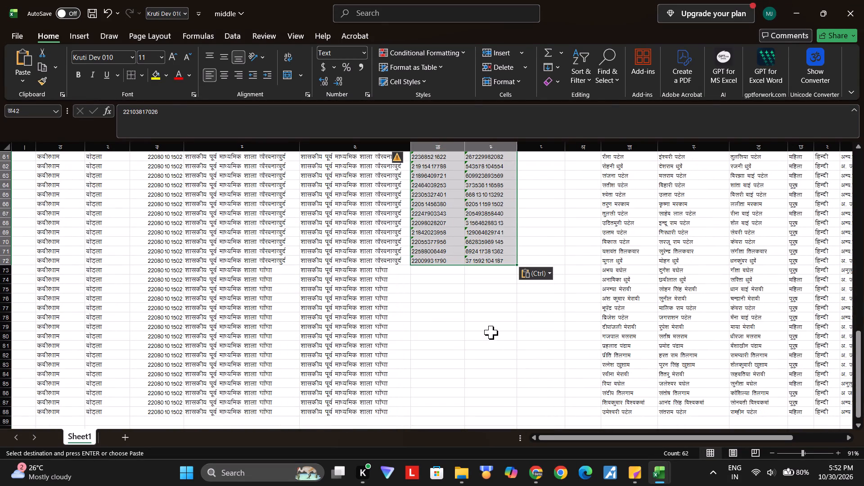
scroll(491, 328, "up", 8)
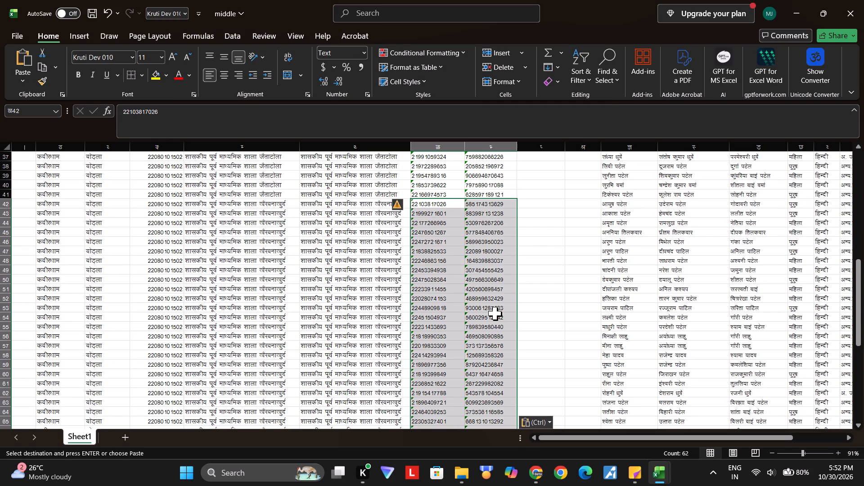
scroll(502, 295, "up", 1)
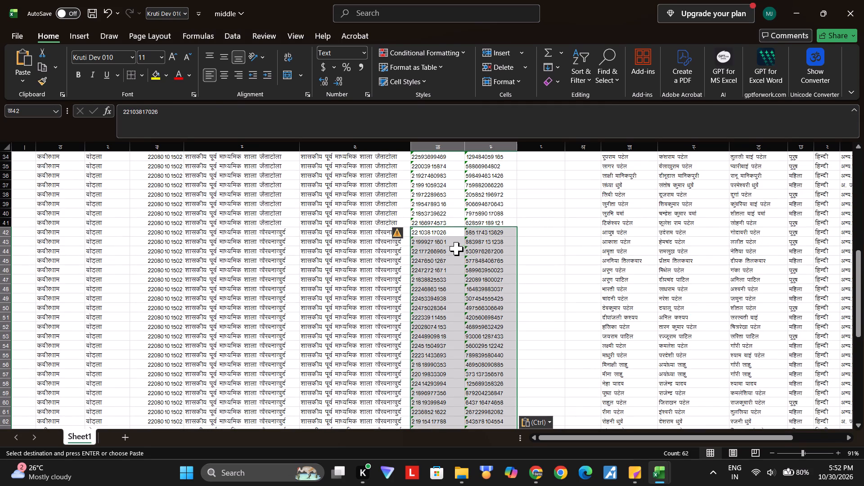
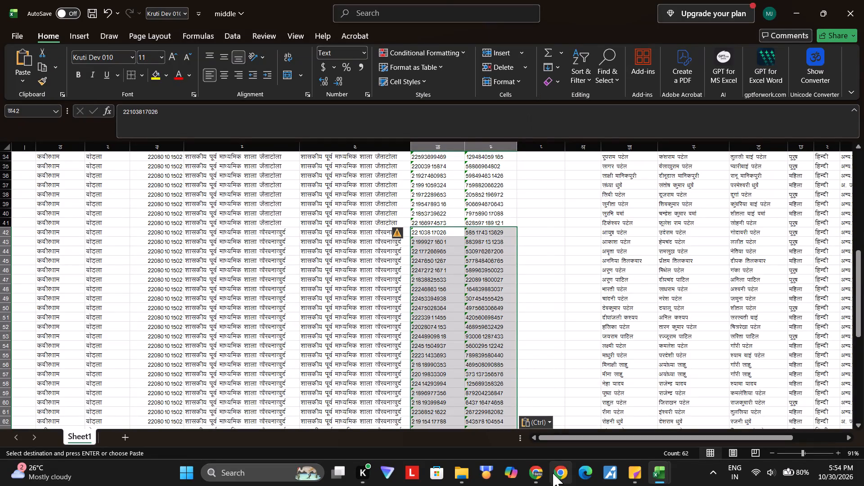
Select the middle sheet's PEN cell in row 73, and copy rows 2 to 17 from PEN_APAR_ID_4 in the Downloads folder.
scroll(475, 282, "down", 9)
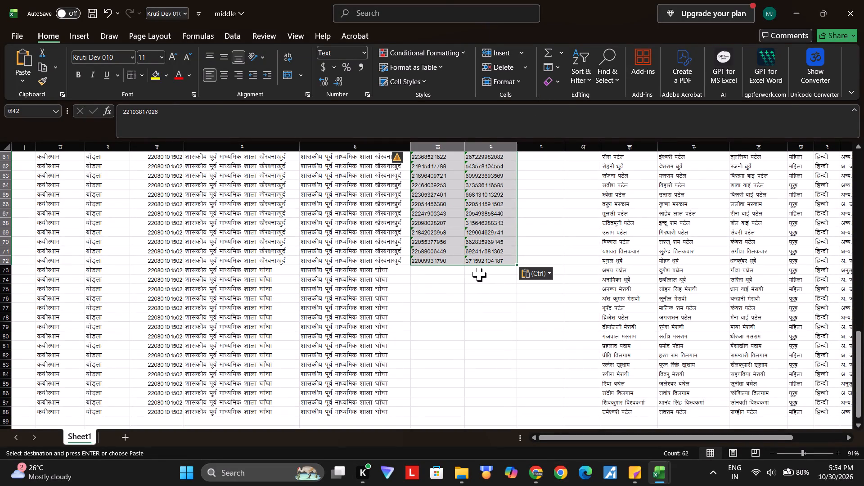
left_click(450, 271)
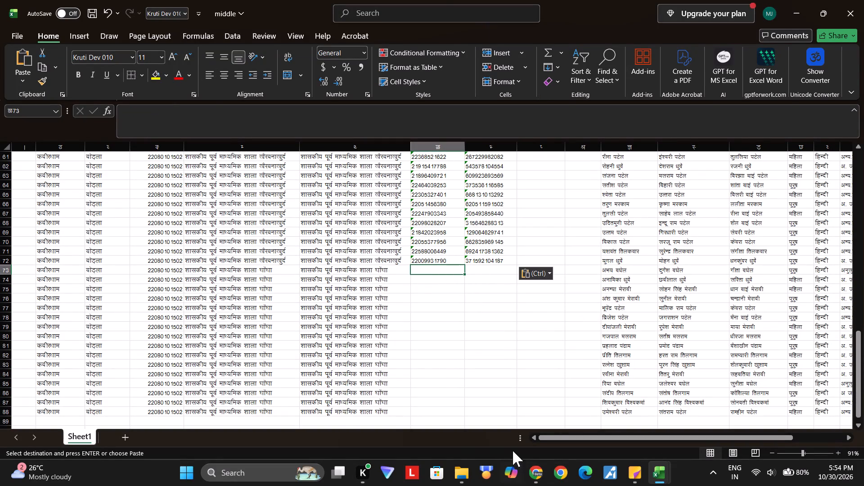
left_click(468, 476)
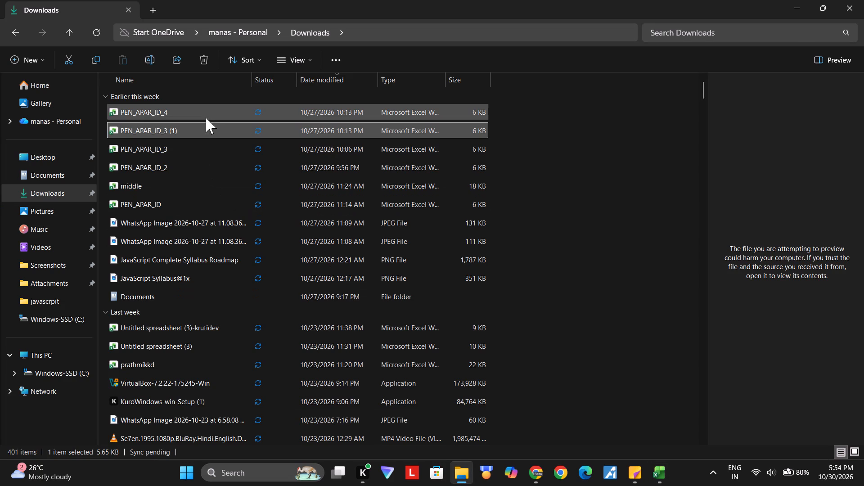
double_click(206, 117)
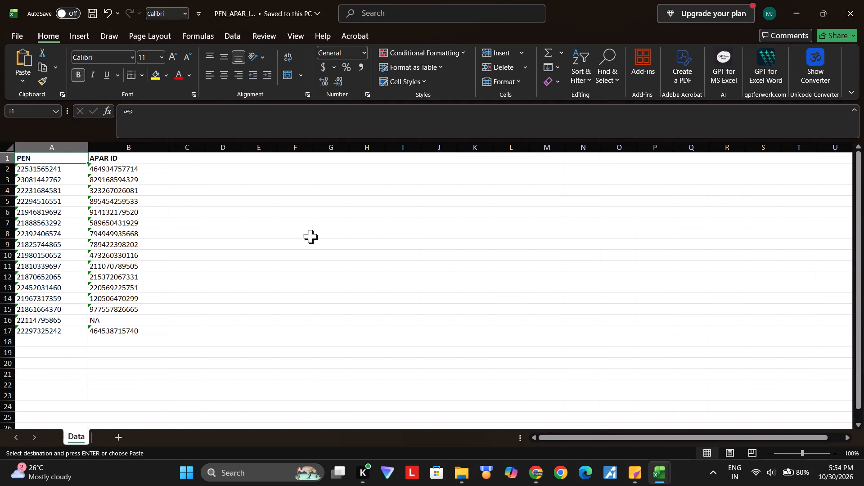
left_click_drag(28, 165, 124, 324)
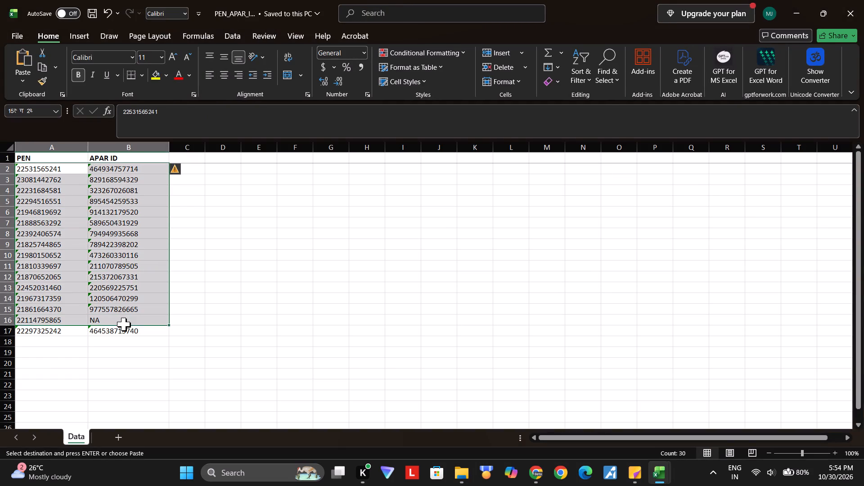
left_click_drag(124, 324, 125, 332)
key("ctrl+c")
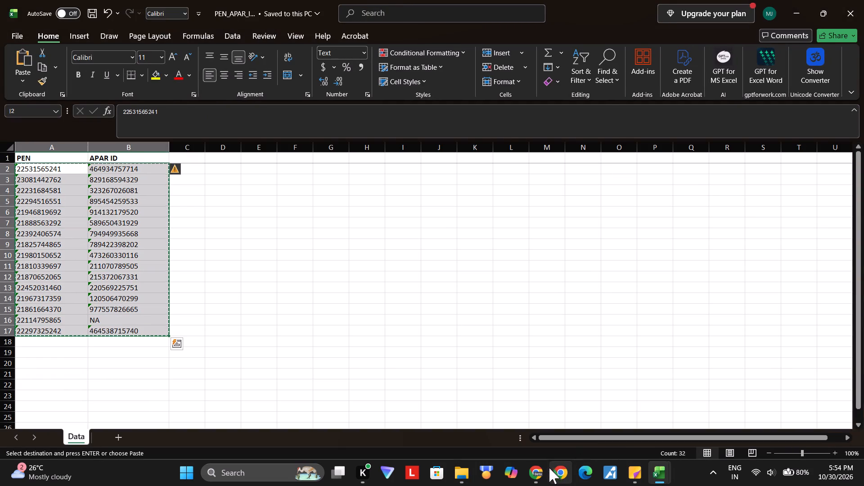
Return to the middle workbook and paste the copied PEN and APAR IDs into rows 73 to 88.
left_click(653, 475)
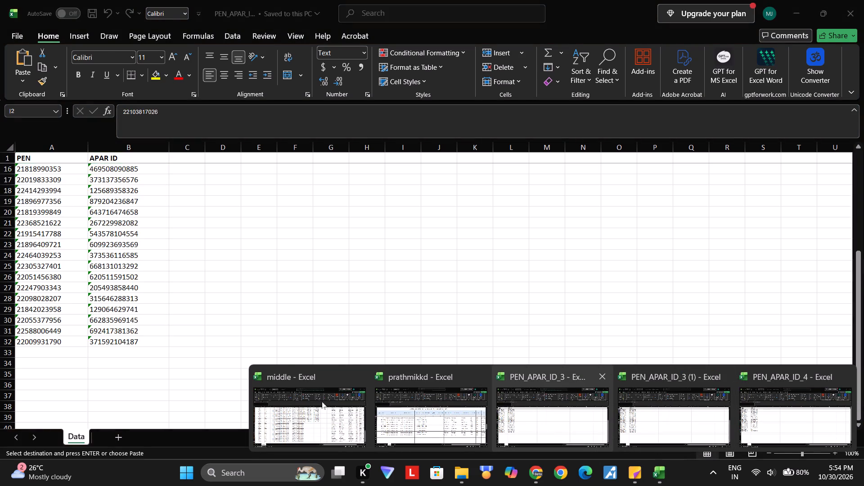
left_click(321, 400)
left_click_drag(436, 270, 514, 414)
key("ctrl+v")
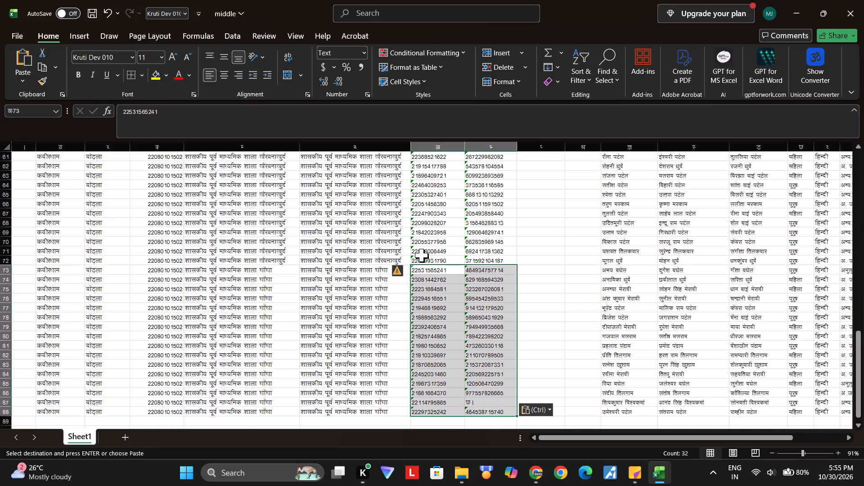
Review the PEN and APAR ID columns of the middle sheet from row 2 to row 88.
scroll(496, 218, "up", 11)
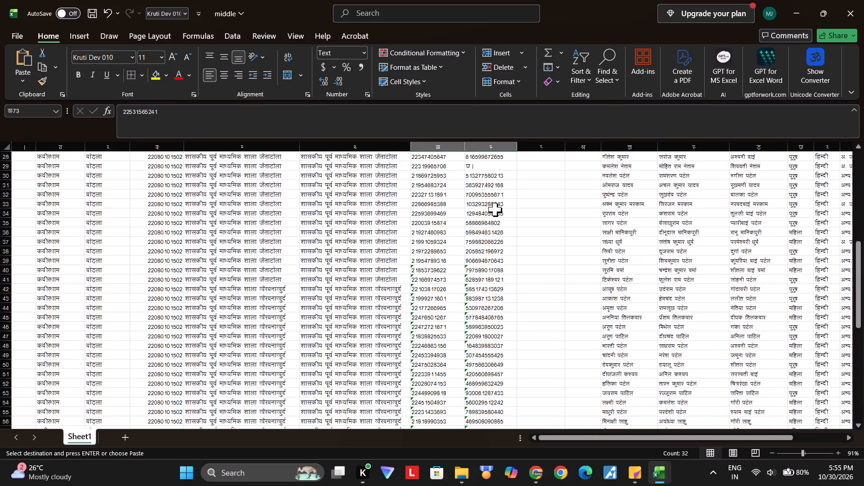
scroll(495, 209, "up", 20)
scroll(495, 209, "up", 2)
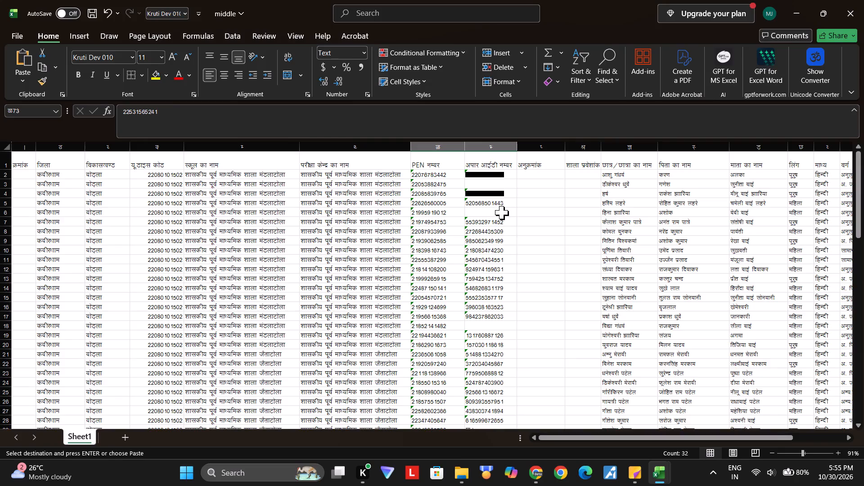
scroll(508, 233, "down", 5)
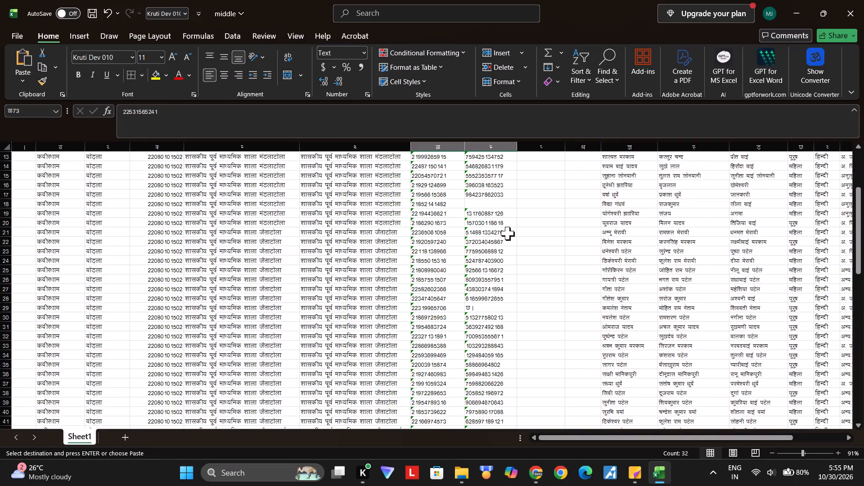
scroll(508, 233, "down", 16)
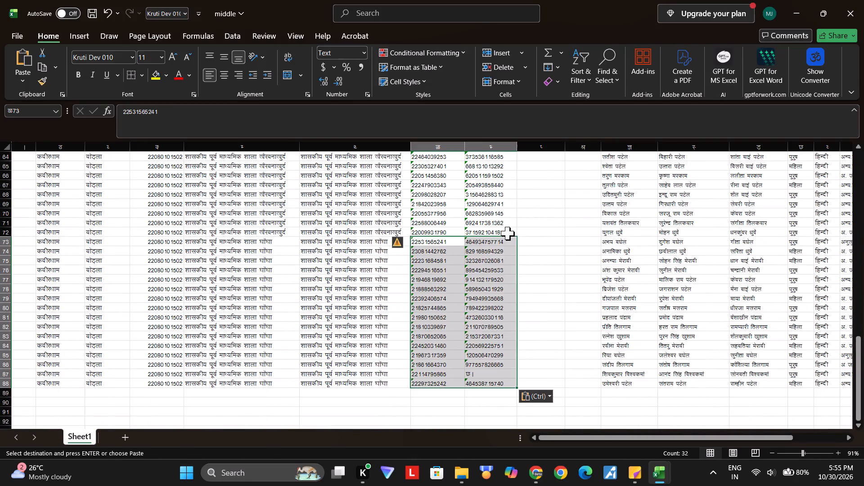
scroll(519, 233, "up", 19)
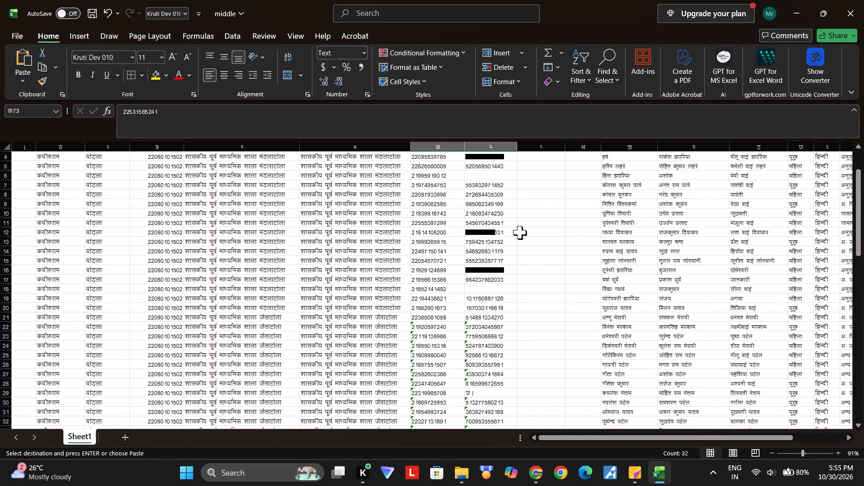
scroll(520, 232, "up", 8)
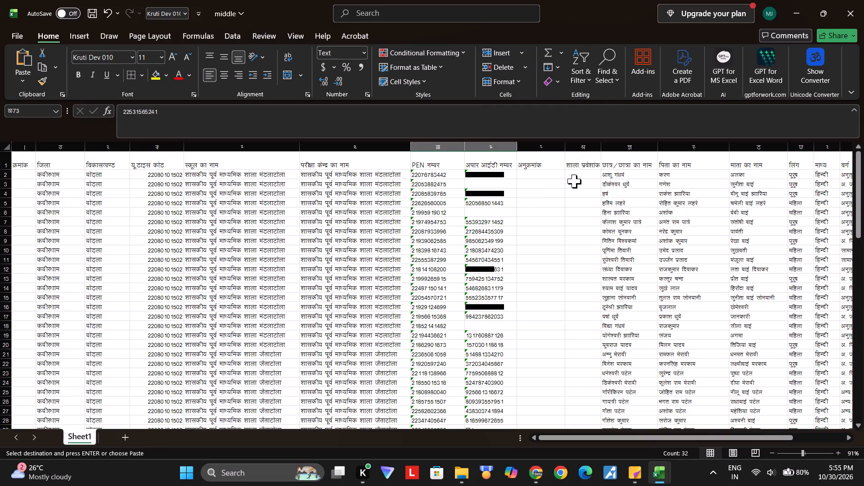
Select the first student's empty cell in row 2 of the school admission number (शाला प्रवेशांक) column.
left_click(578, 175)
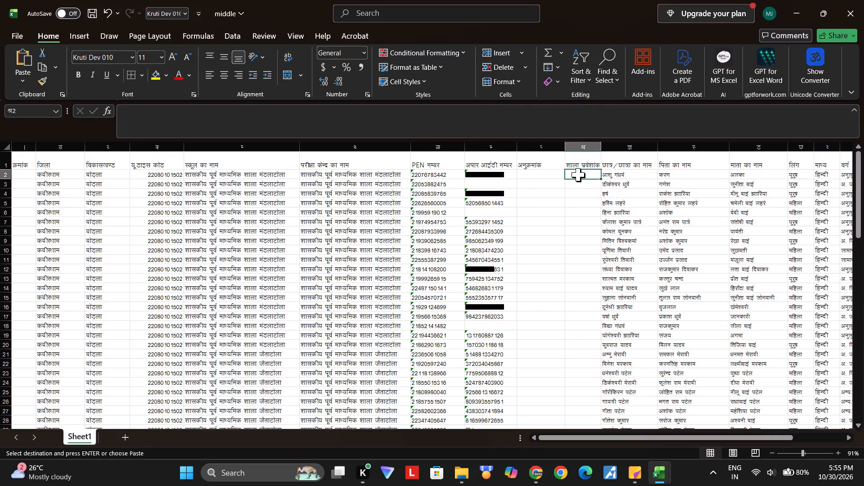
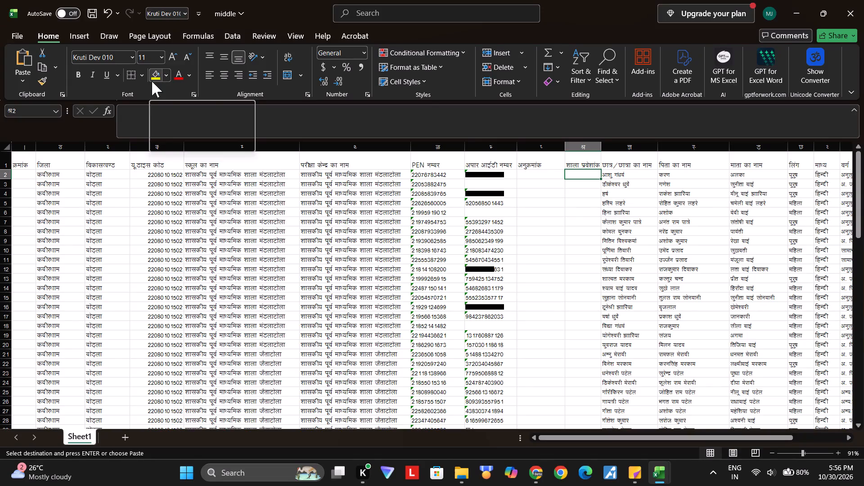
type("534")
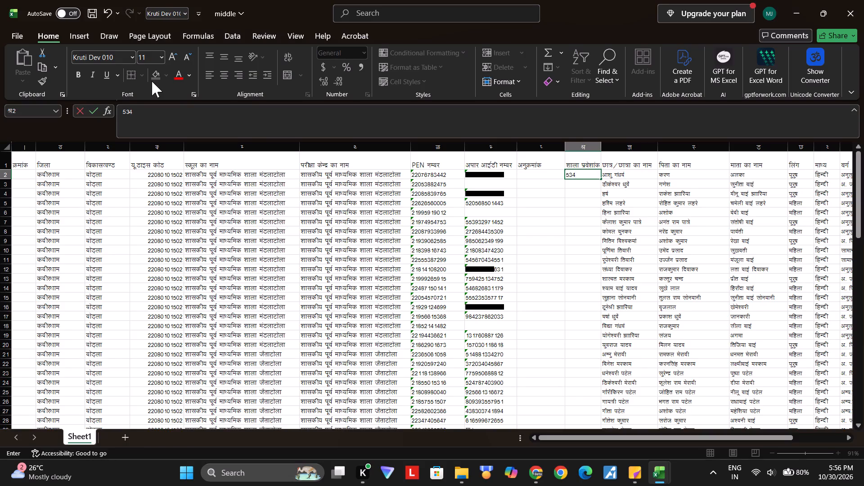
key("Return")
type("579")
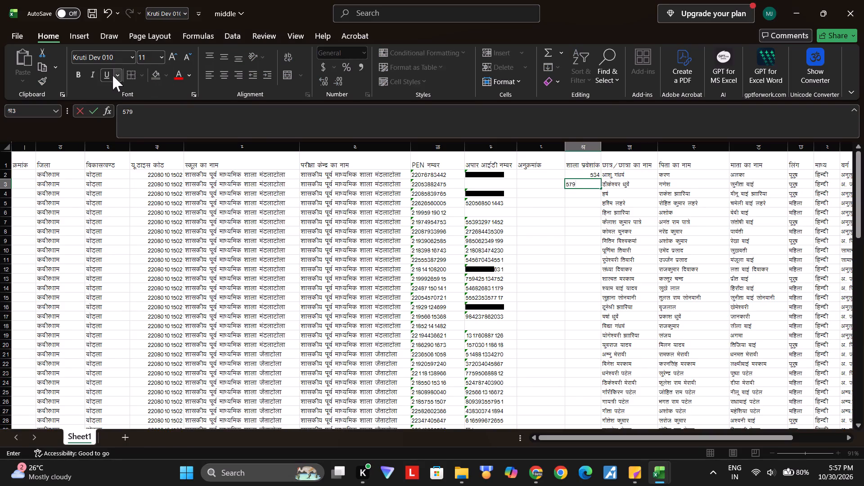
left_click(96, 14)
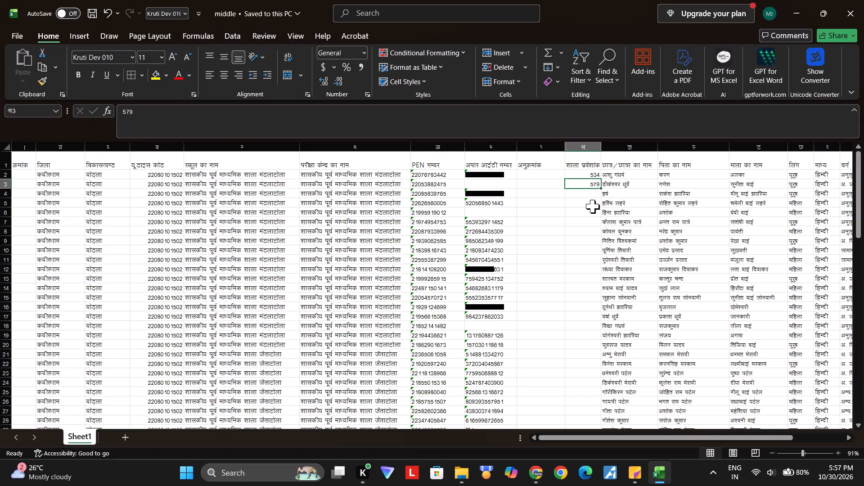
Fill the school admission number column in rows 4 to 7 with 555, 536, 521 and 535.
key("Return")
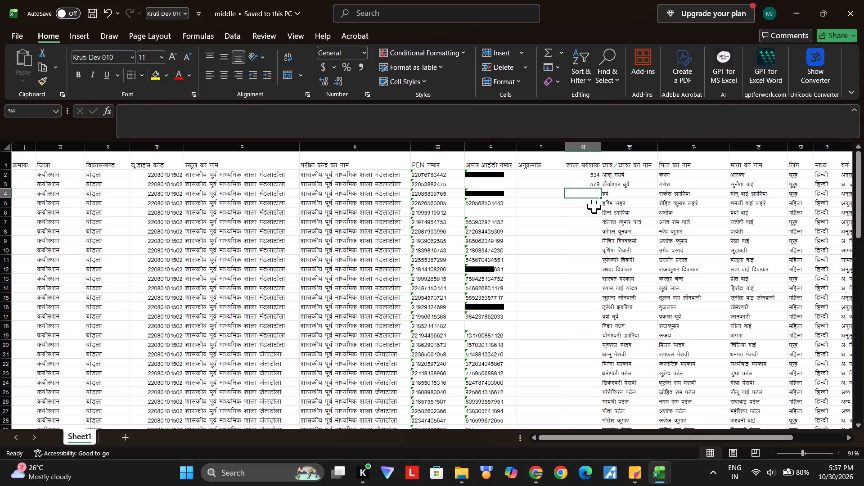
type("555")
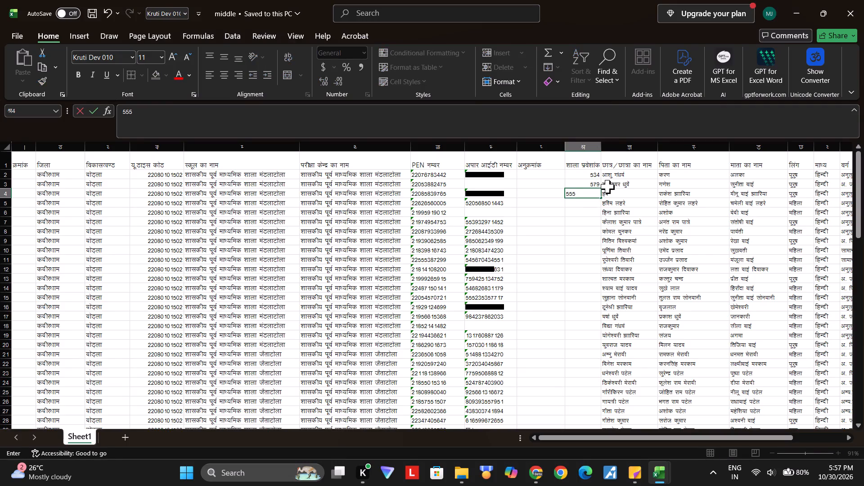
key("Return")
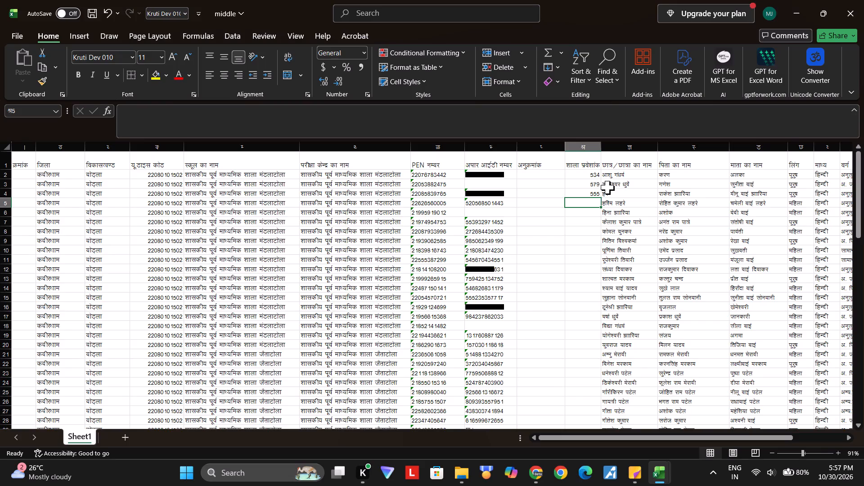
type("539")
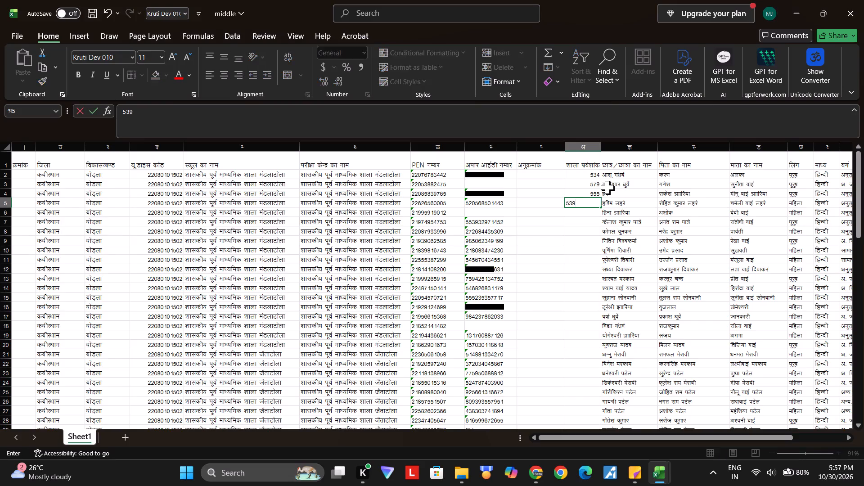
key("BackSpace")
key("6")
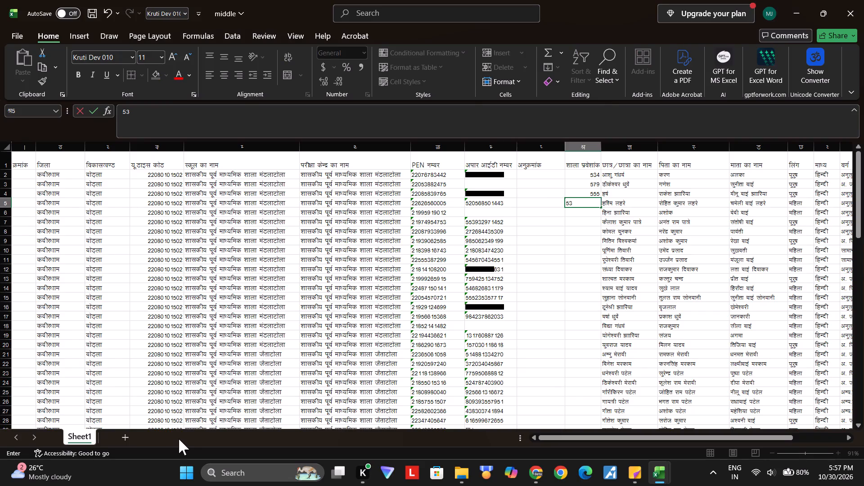
left_click_drag(669, 437, 736, 435)
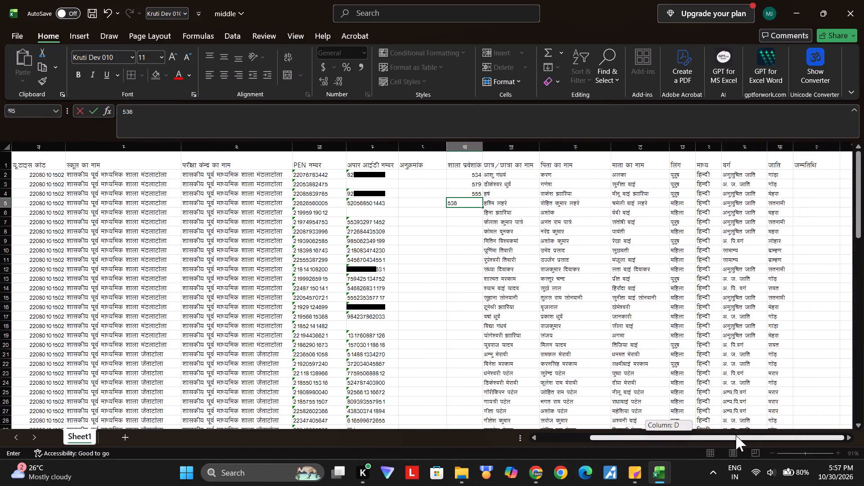
left_click_drag(736, 435, 665, 422)
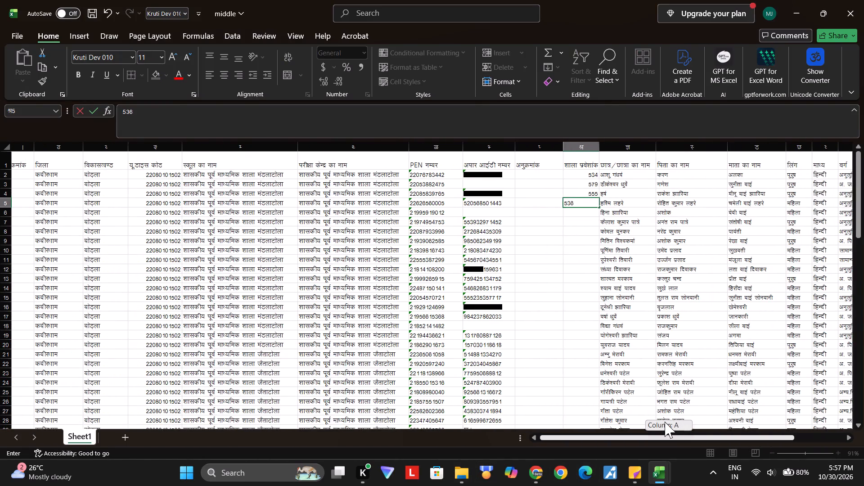
left_click_drag(665, 422, 656, 422)
key("Return")
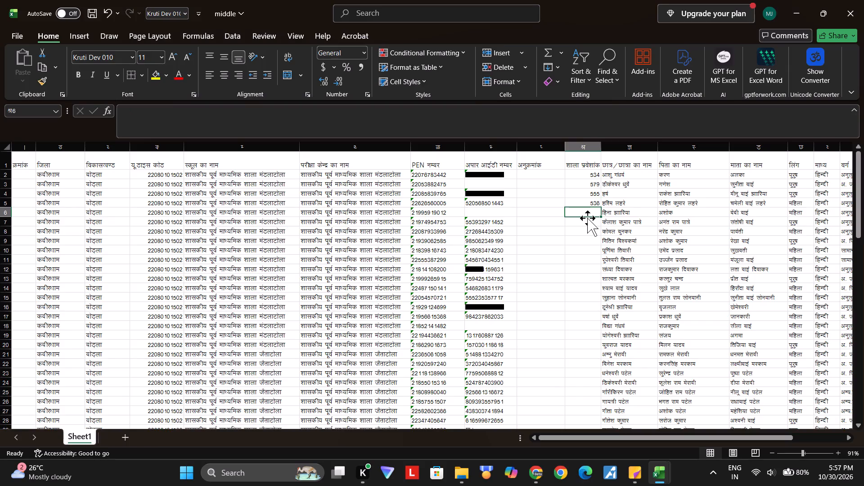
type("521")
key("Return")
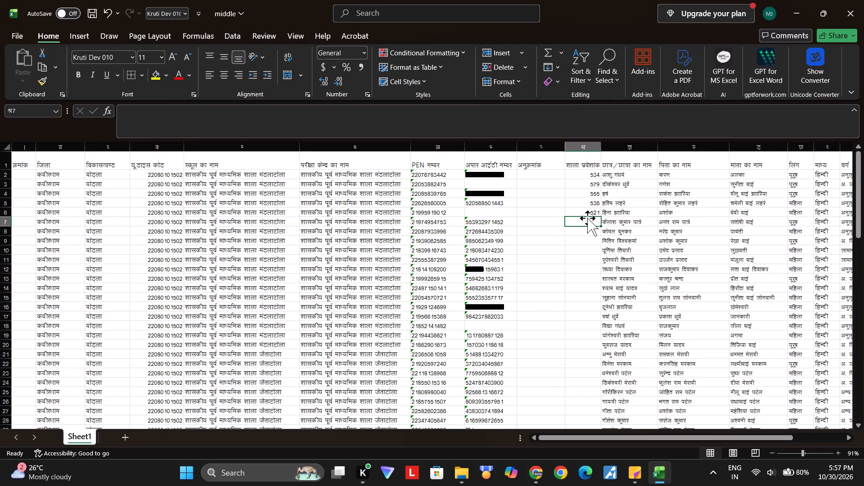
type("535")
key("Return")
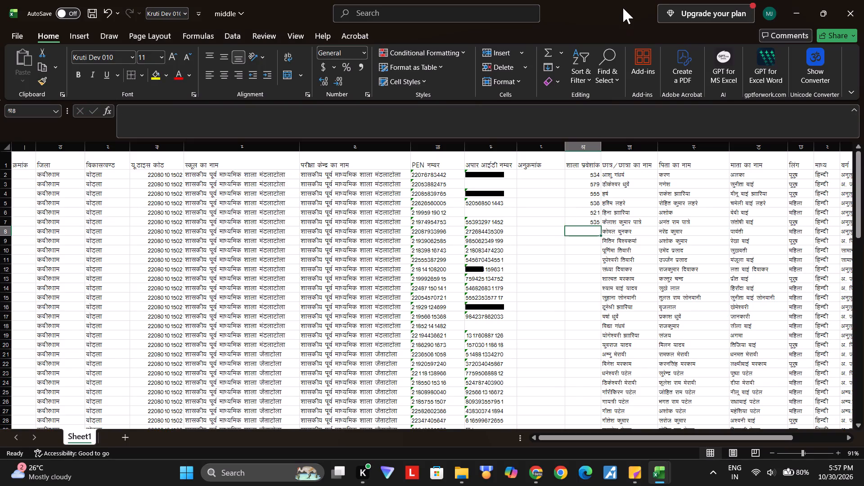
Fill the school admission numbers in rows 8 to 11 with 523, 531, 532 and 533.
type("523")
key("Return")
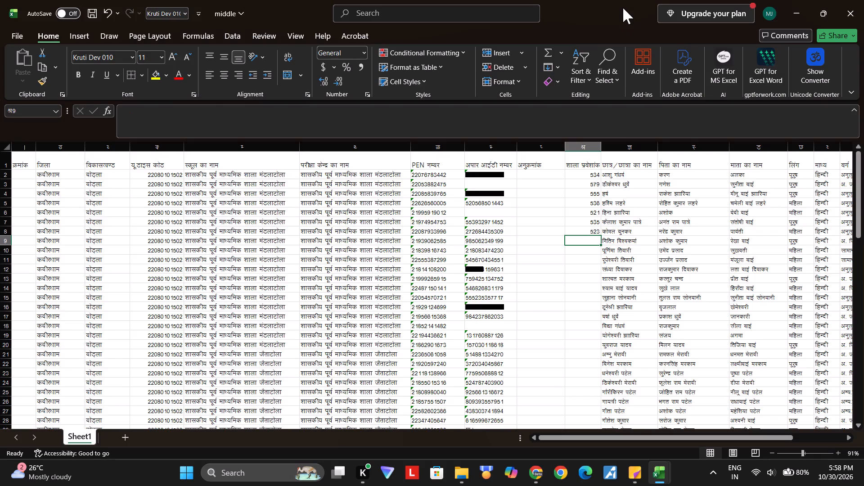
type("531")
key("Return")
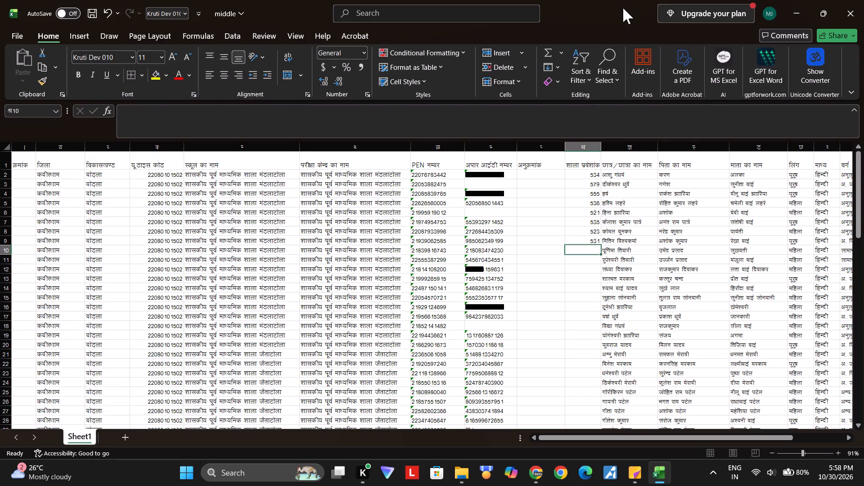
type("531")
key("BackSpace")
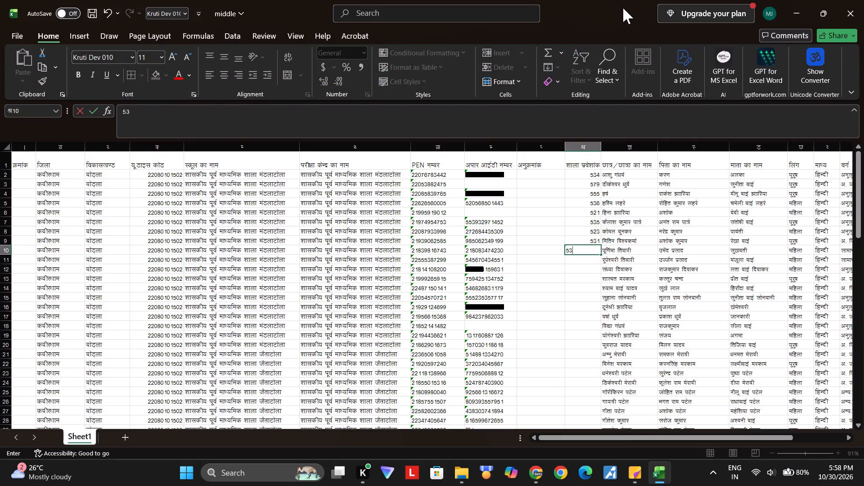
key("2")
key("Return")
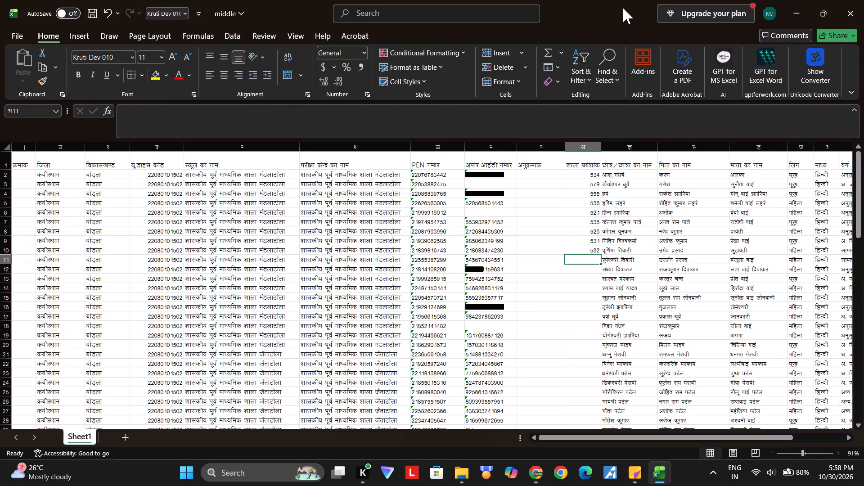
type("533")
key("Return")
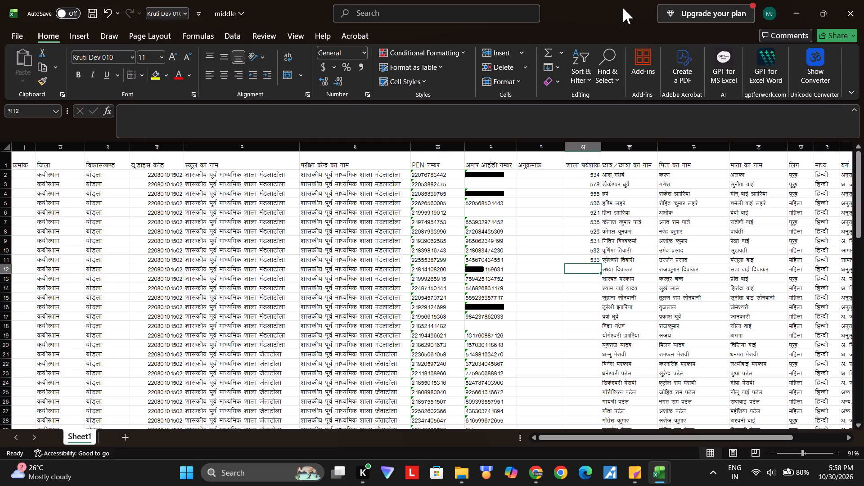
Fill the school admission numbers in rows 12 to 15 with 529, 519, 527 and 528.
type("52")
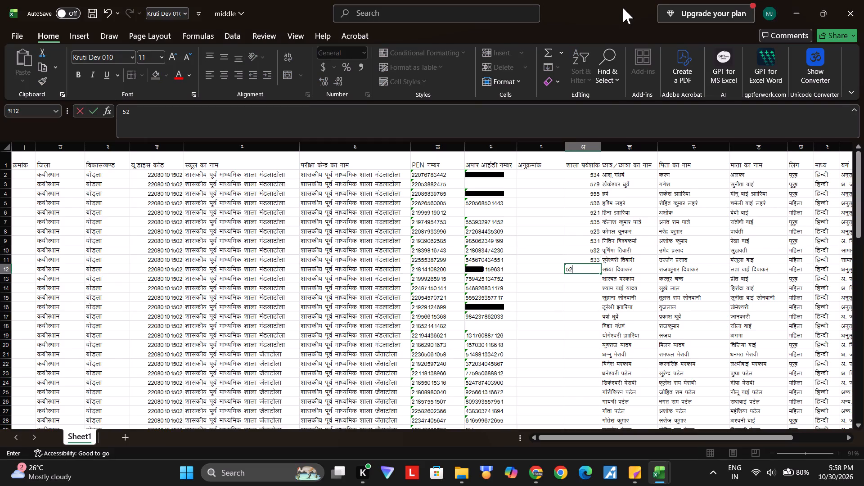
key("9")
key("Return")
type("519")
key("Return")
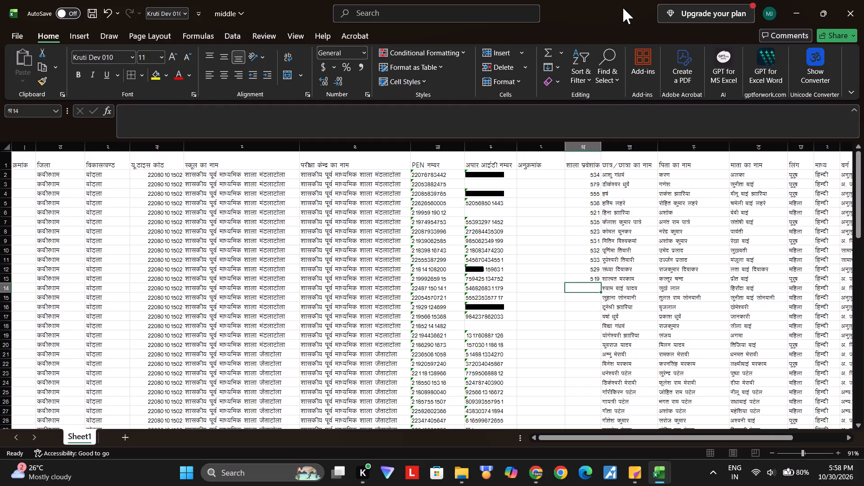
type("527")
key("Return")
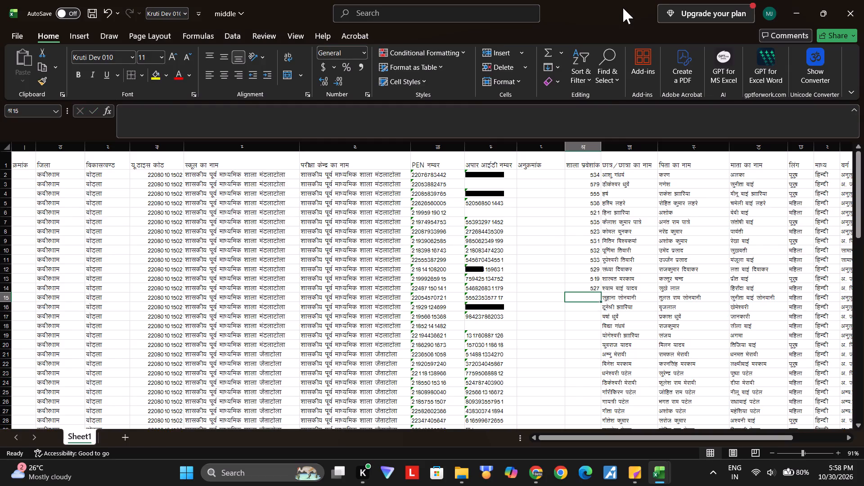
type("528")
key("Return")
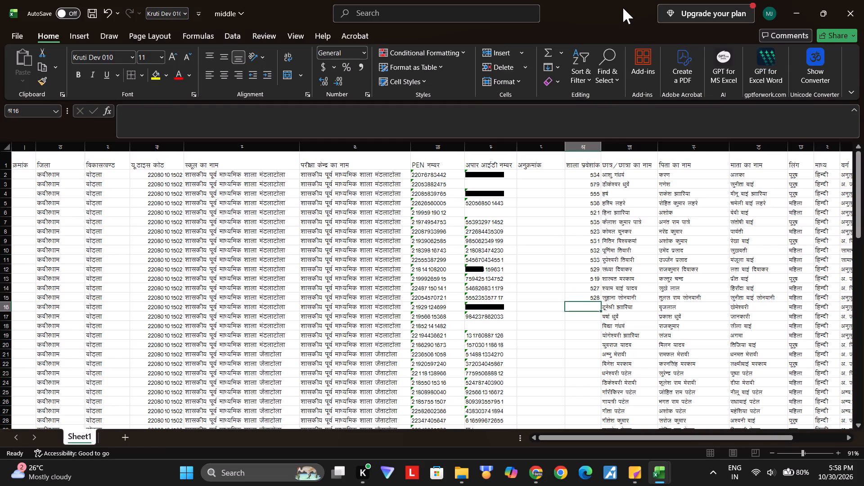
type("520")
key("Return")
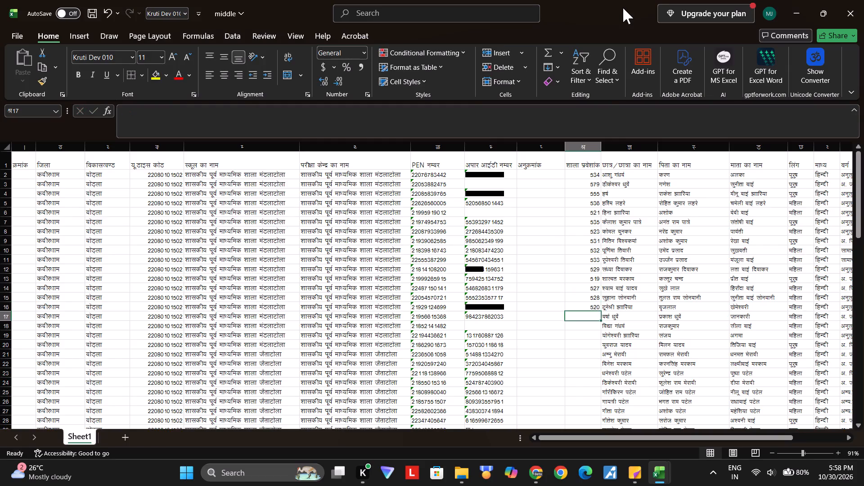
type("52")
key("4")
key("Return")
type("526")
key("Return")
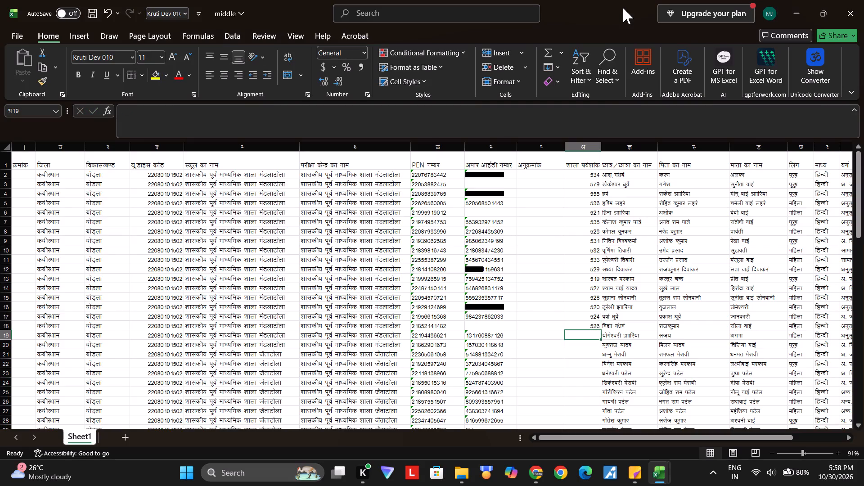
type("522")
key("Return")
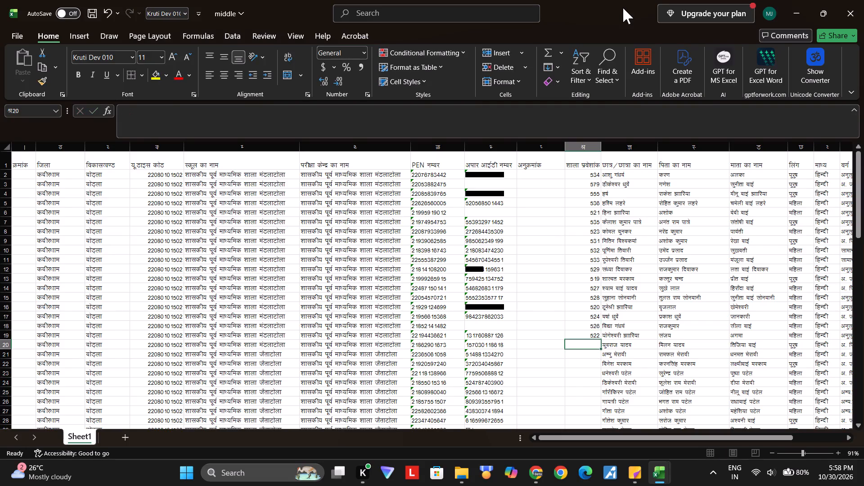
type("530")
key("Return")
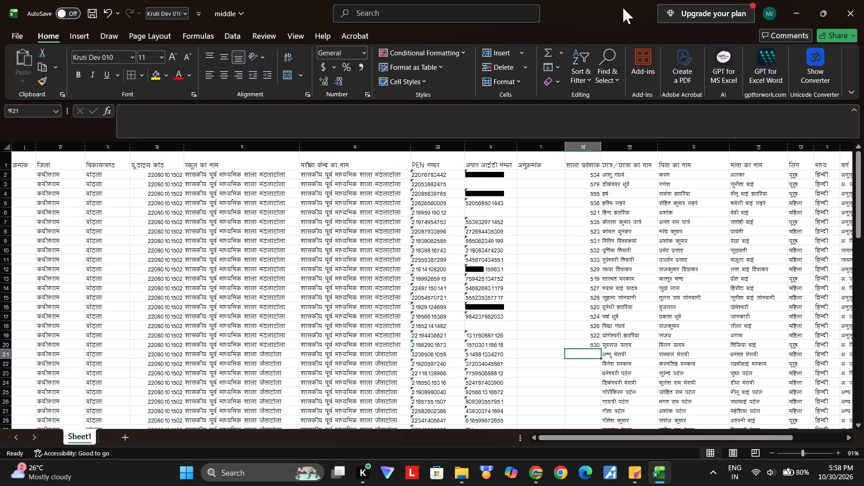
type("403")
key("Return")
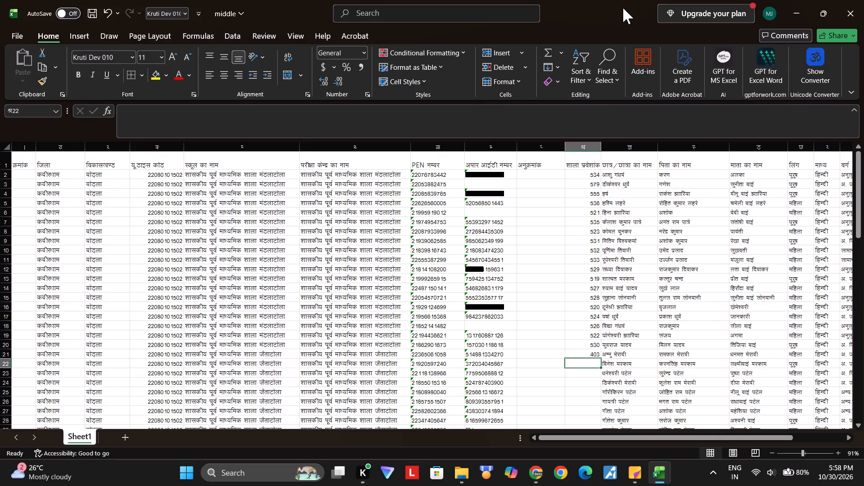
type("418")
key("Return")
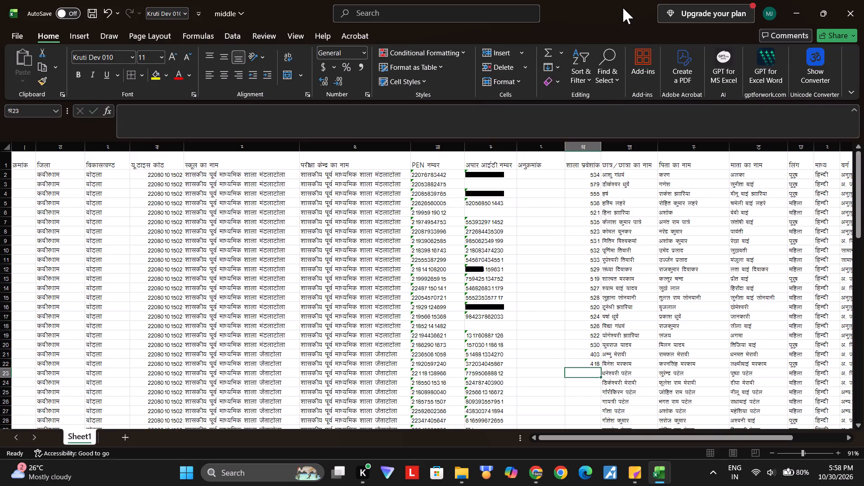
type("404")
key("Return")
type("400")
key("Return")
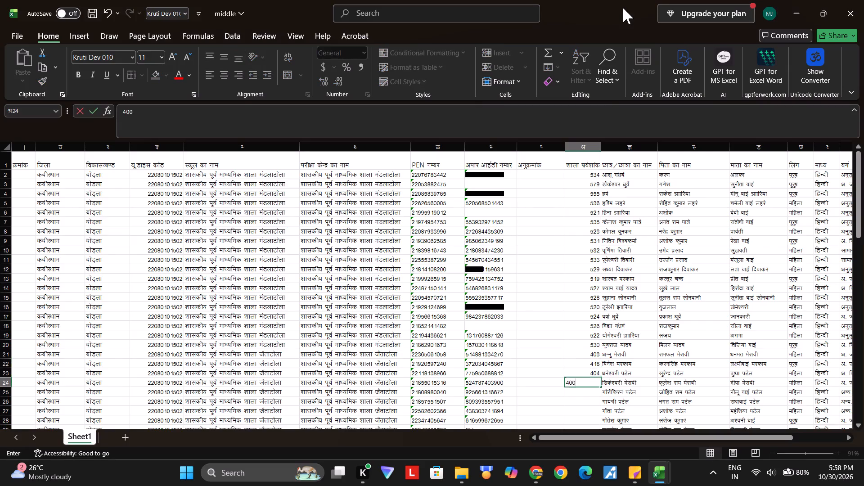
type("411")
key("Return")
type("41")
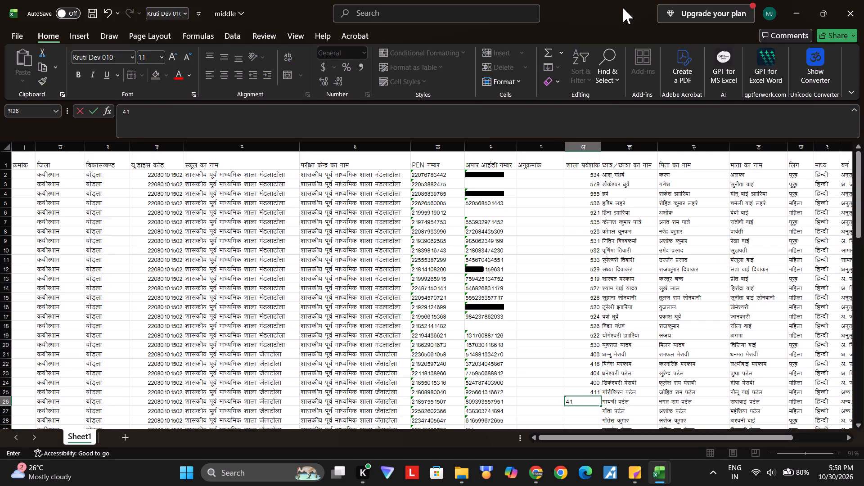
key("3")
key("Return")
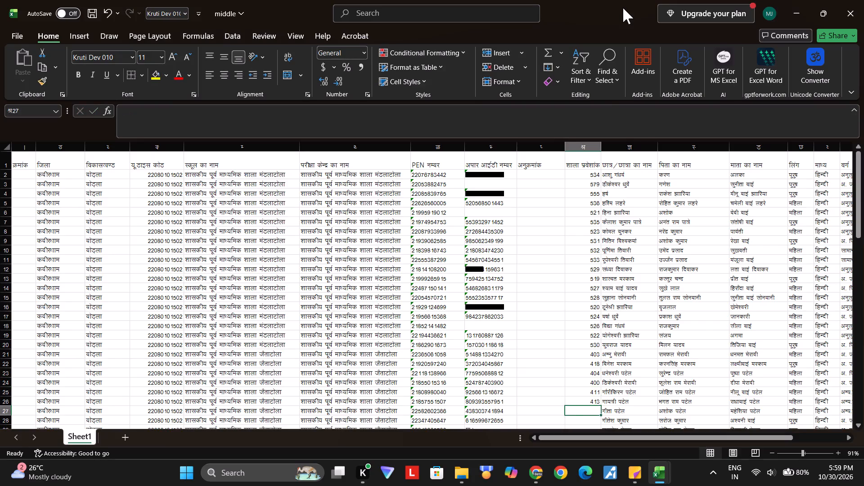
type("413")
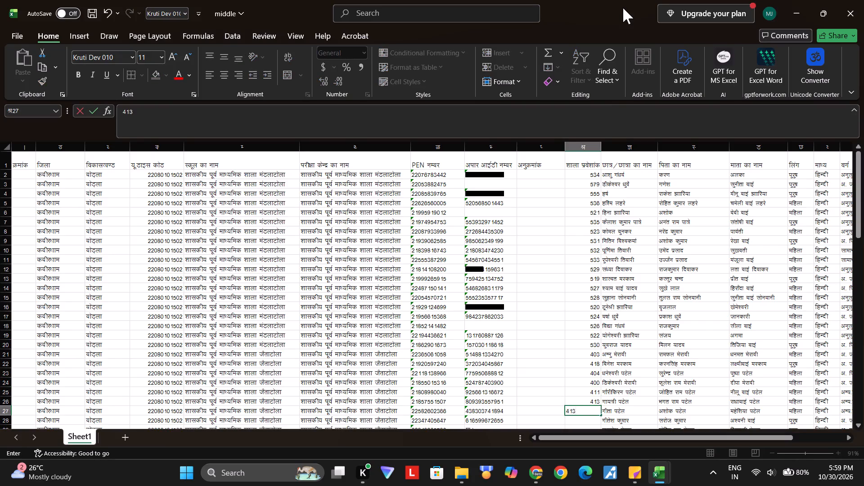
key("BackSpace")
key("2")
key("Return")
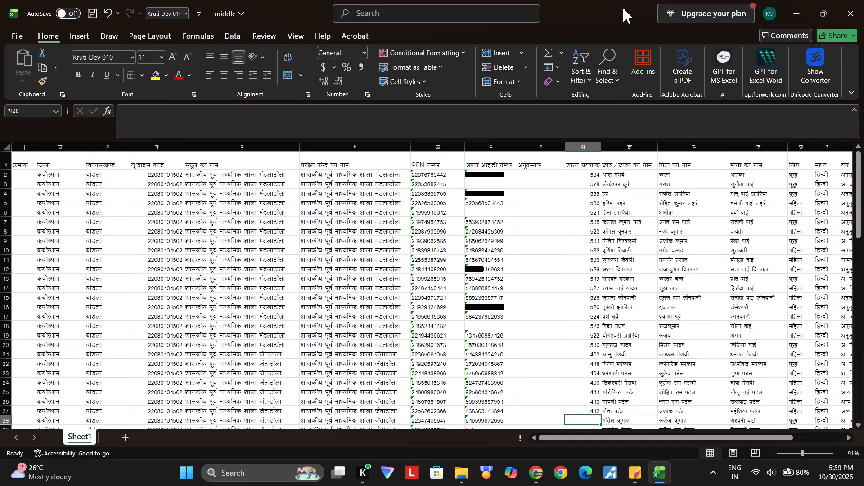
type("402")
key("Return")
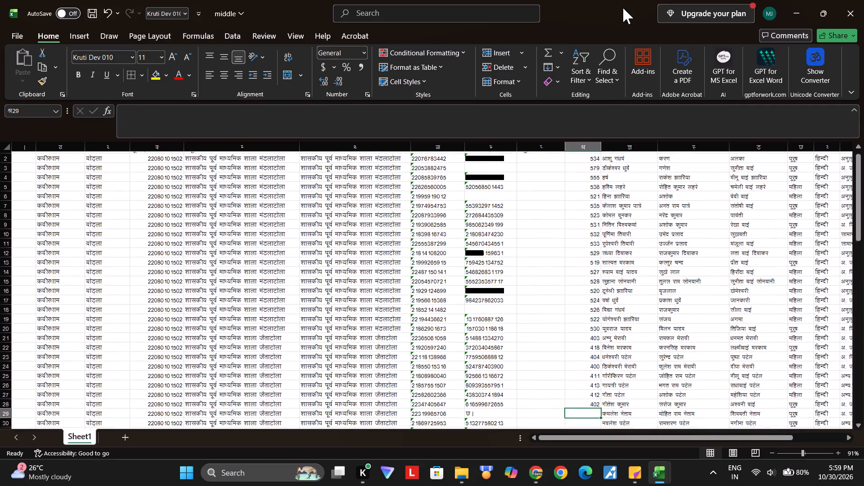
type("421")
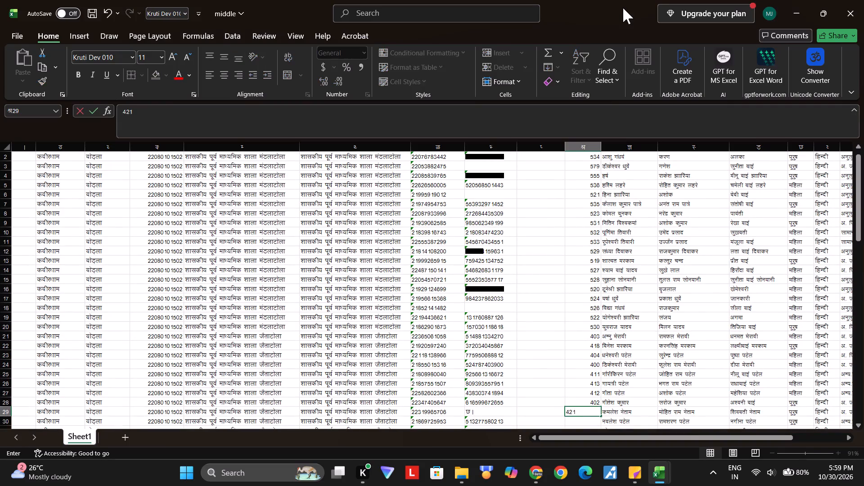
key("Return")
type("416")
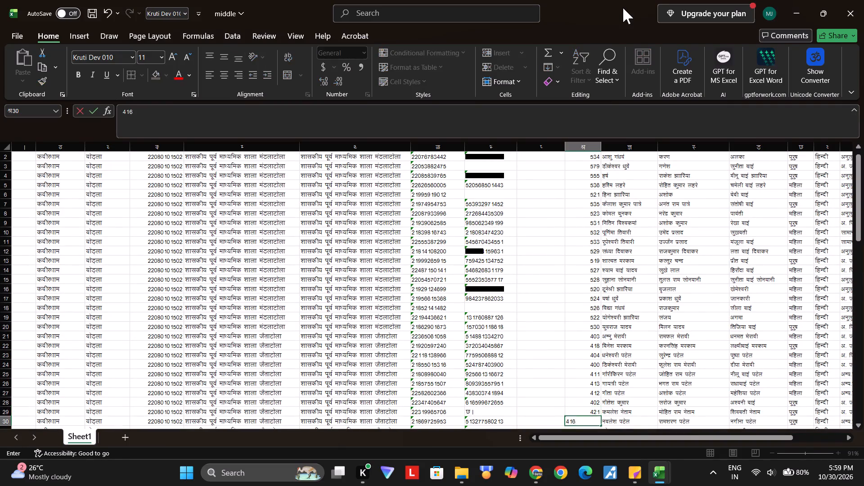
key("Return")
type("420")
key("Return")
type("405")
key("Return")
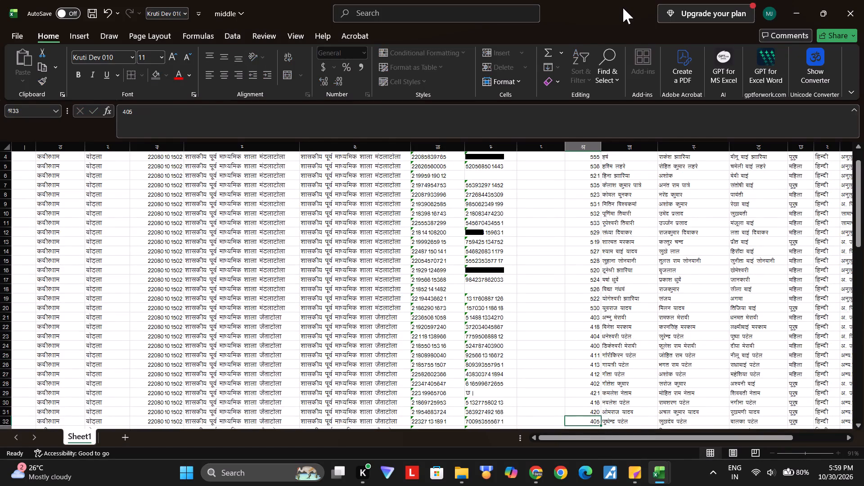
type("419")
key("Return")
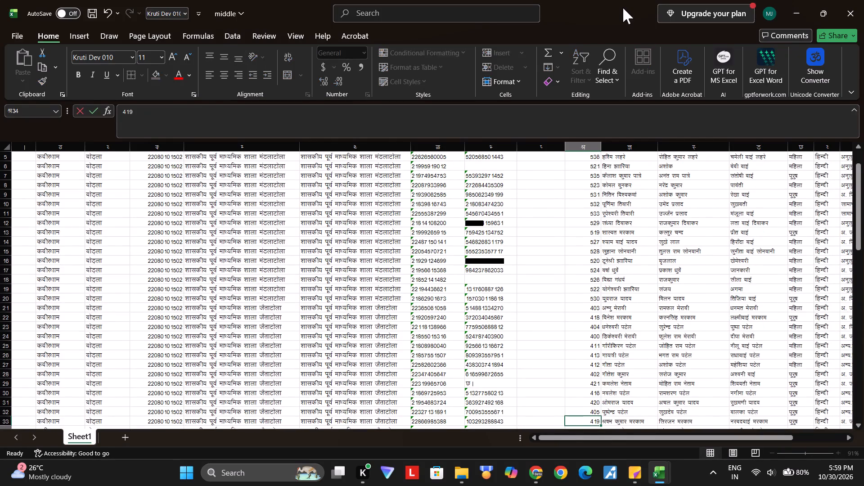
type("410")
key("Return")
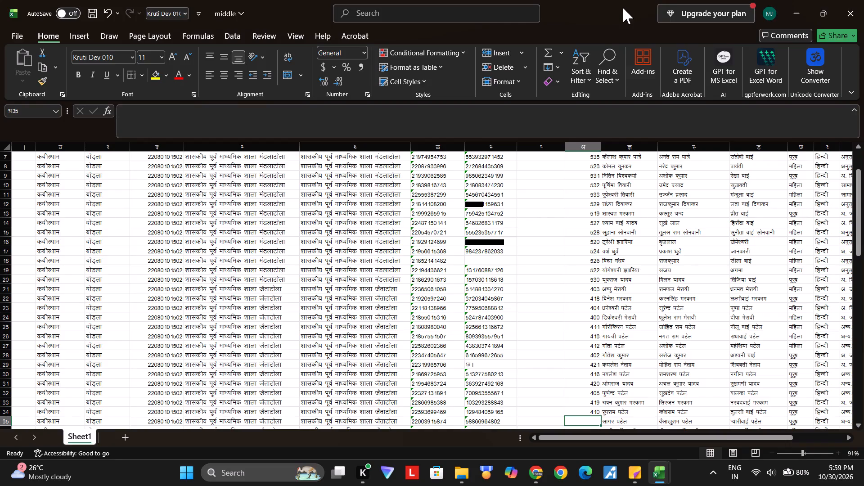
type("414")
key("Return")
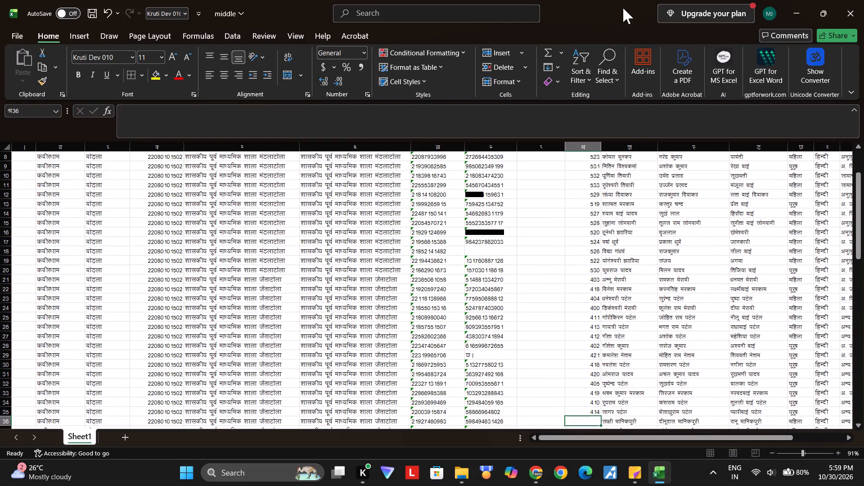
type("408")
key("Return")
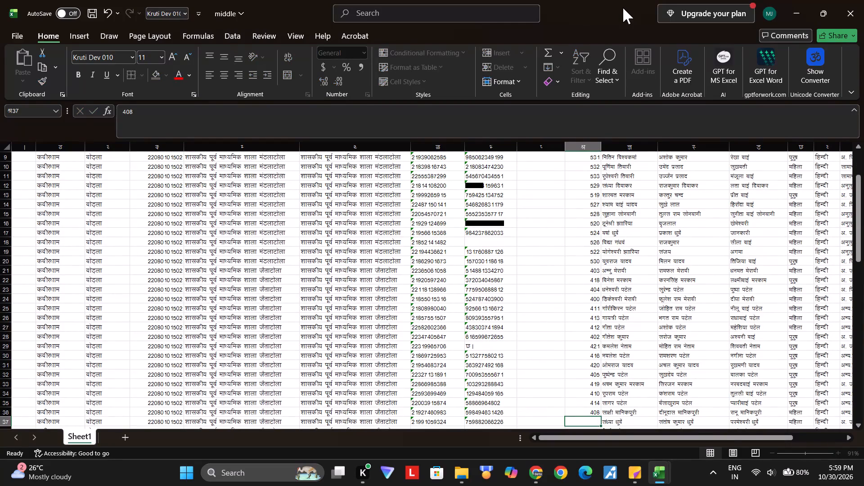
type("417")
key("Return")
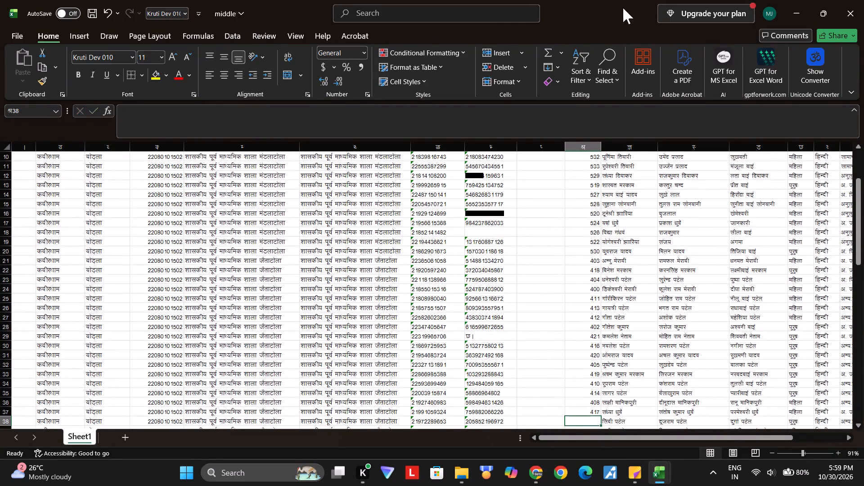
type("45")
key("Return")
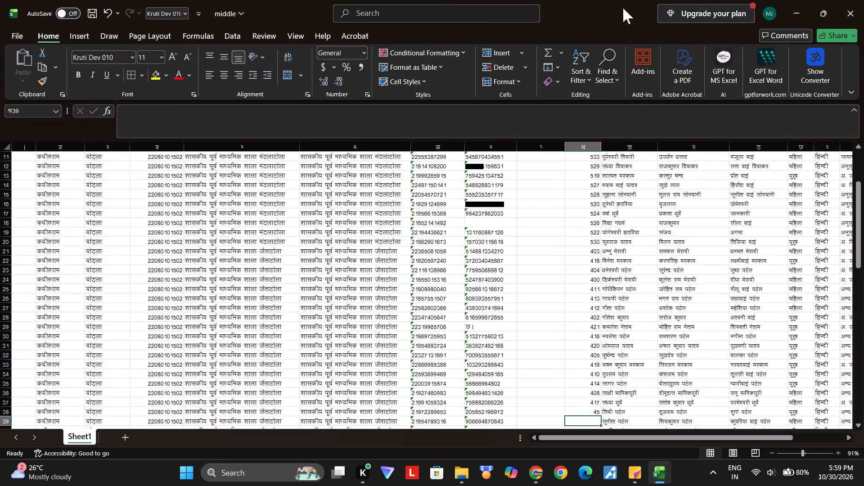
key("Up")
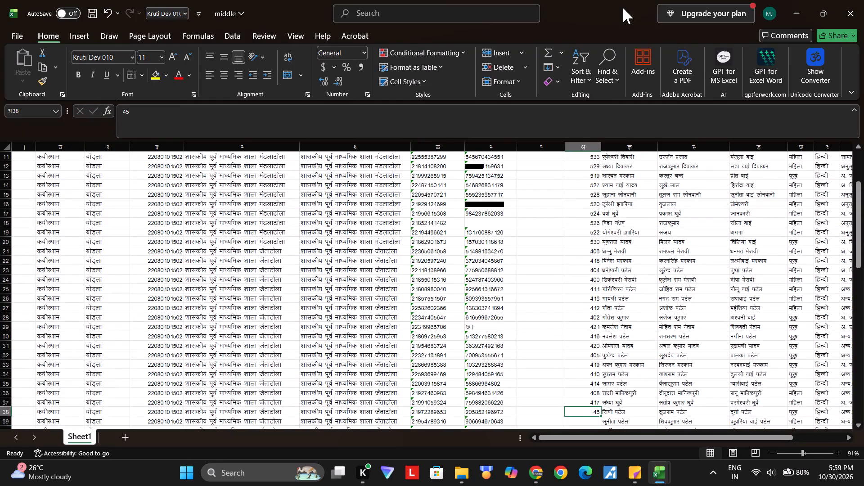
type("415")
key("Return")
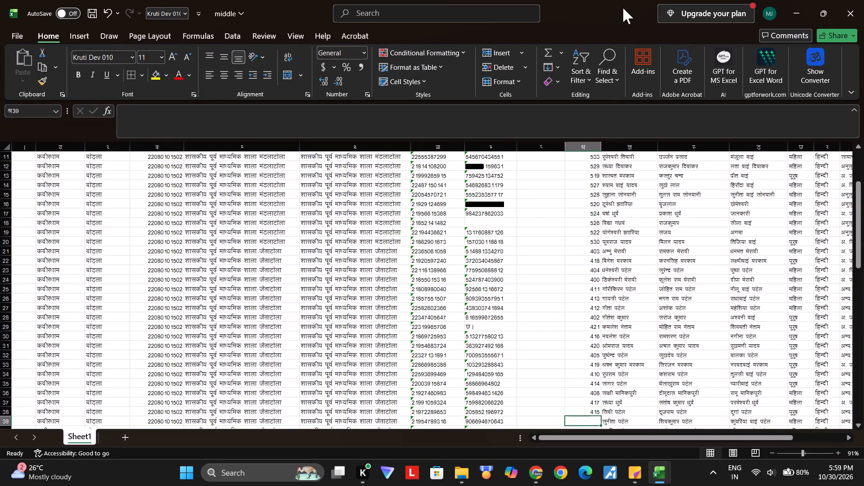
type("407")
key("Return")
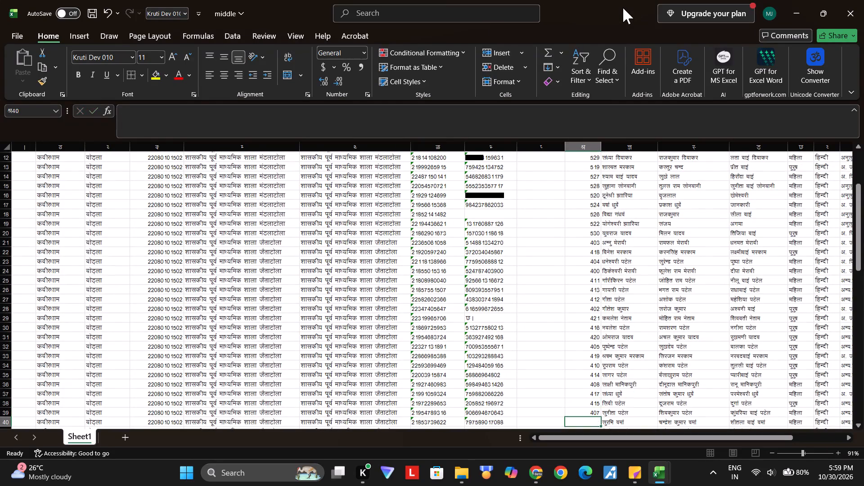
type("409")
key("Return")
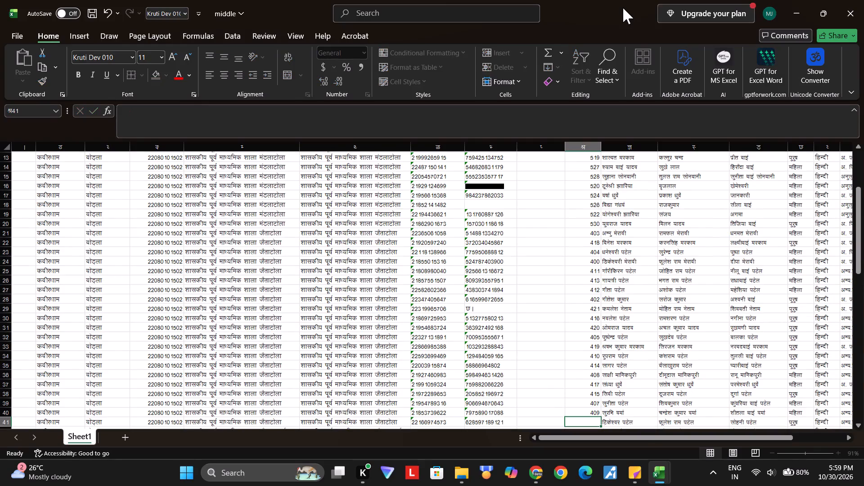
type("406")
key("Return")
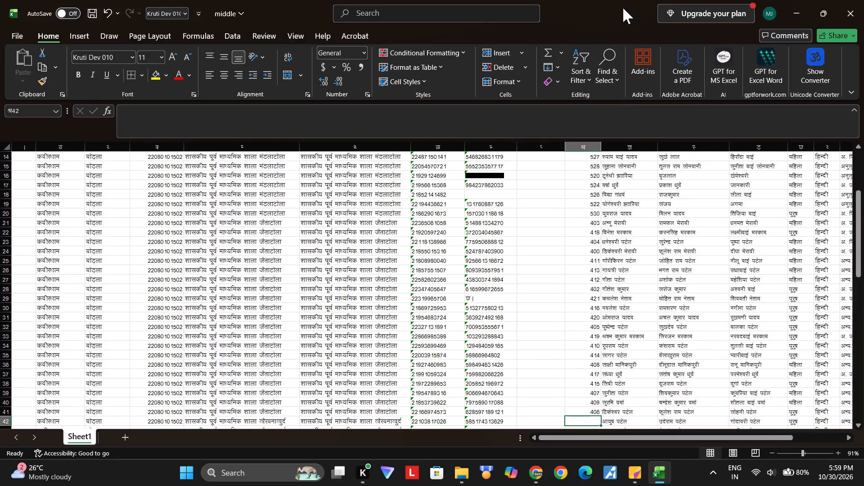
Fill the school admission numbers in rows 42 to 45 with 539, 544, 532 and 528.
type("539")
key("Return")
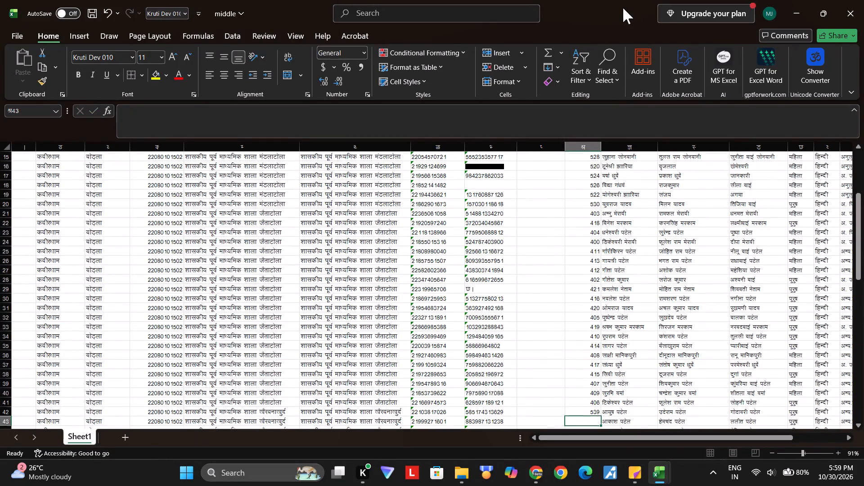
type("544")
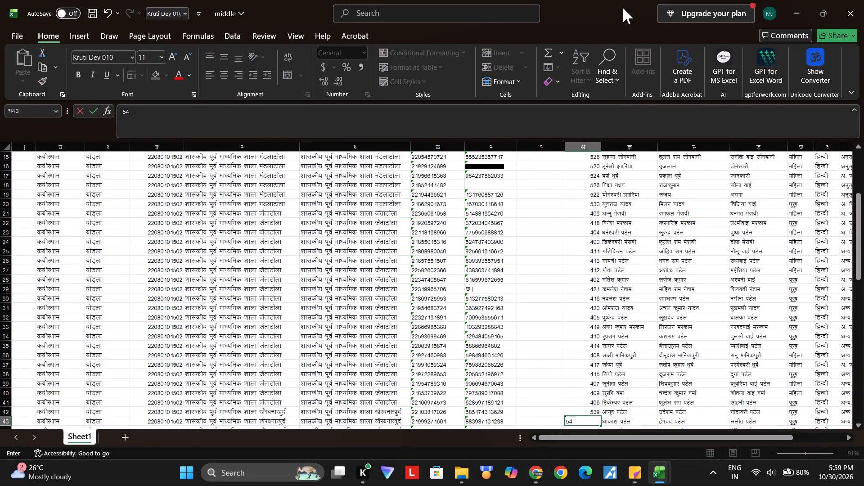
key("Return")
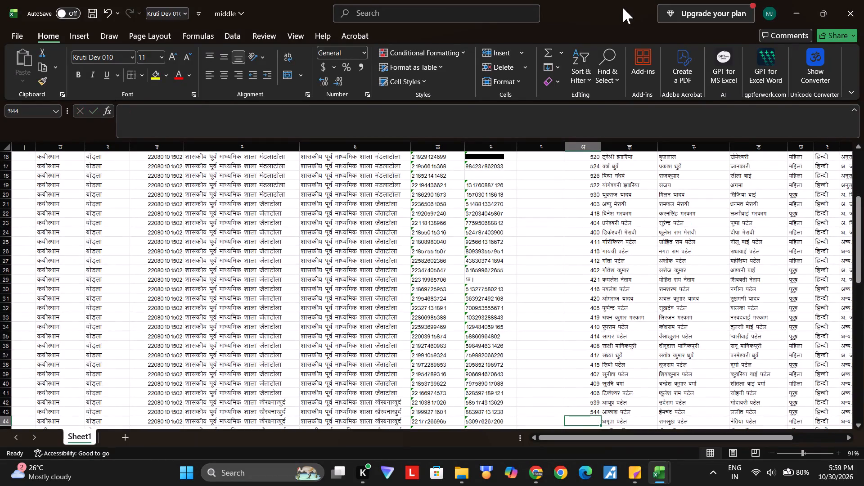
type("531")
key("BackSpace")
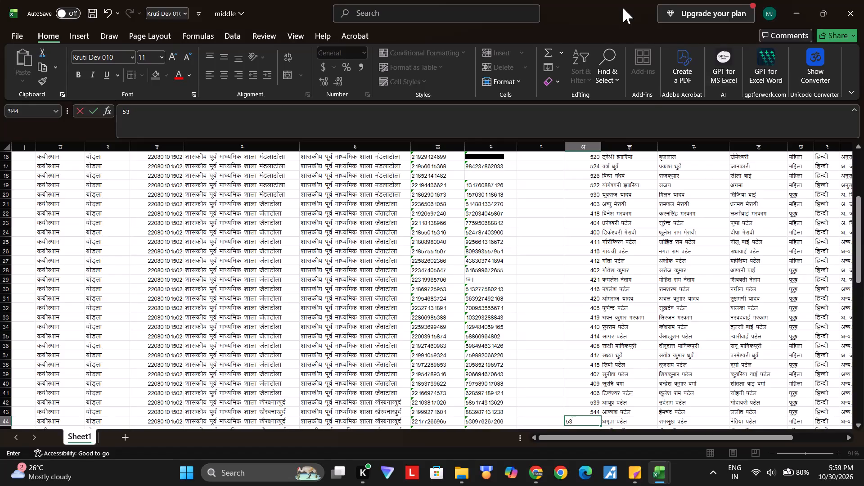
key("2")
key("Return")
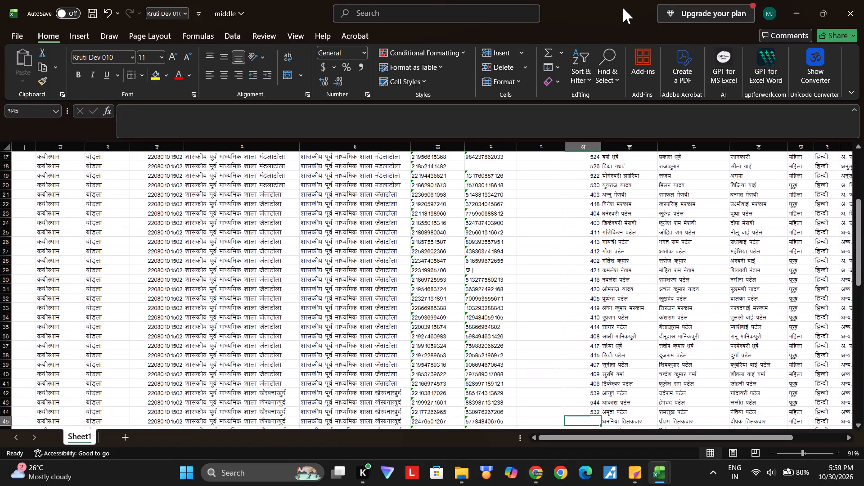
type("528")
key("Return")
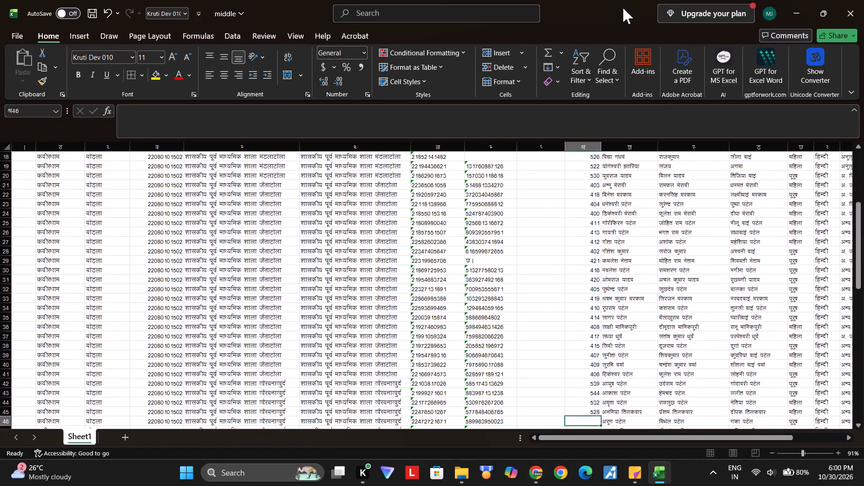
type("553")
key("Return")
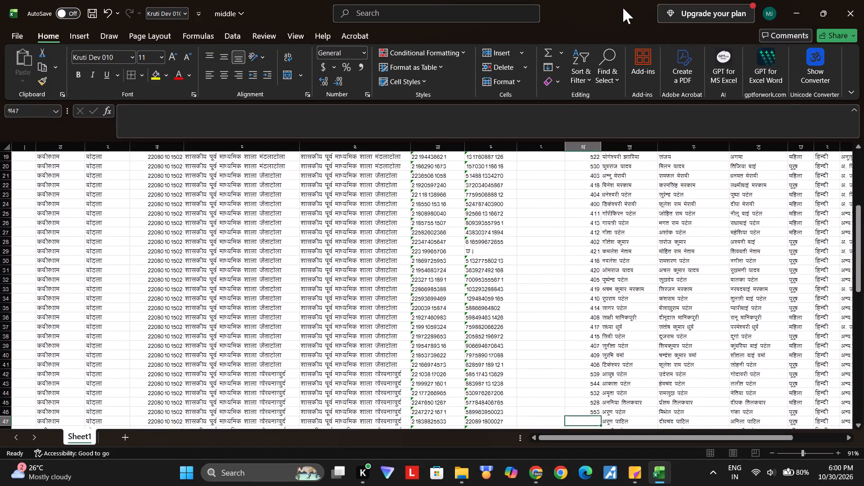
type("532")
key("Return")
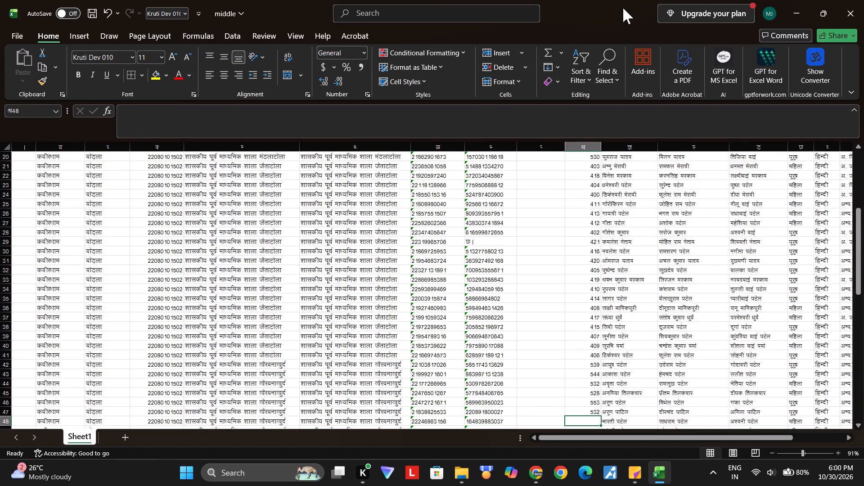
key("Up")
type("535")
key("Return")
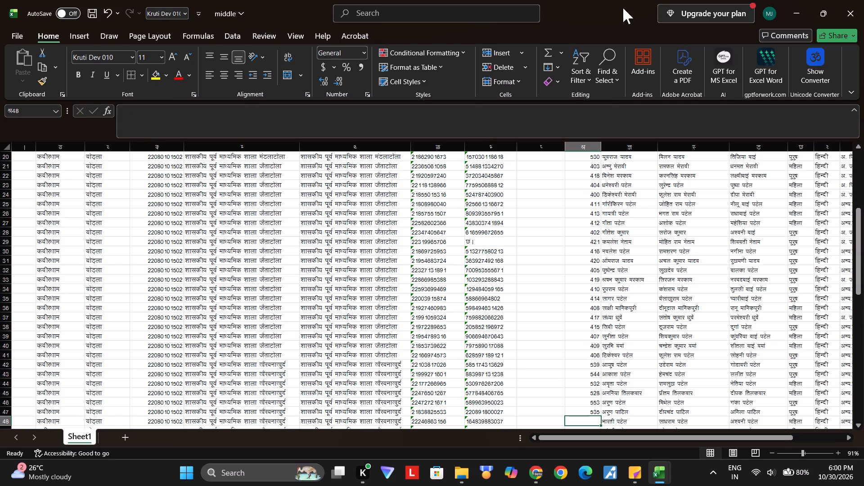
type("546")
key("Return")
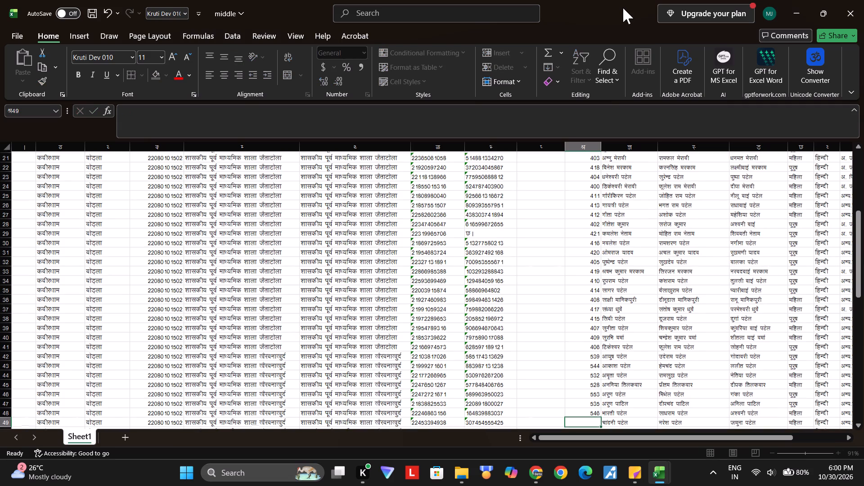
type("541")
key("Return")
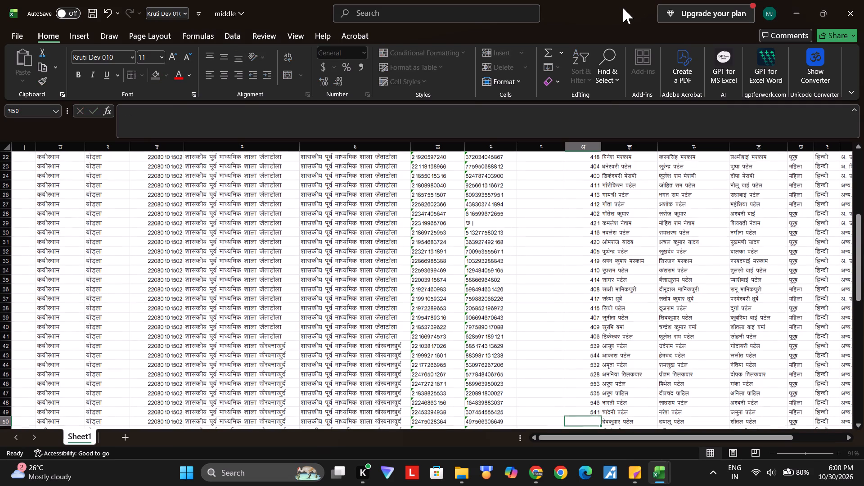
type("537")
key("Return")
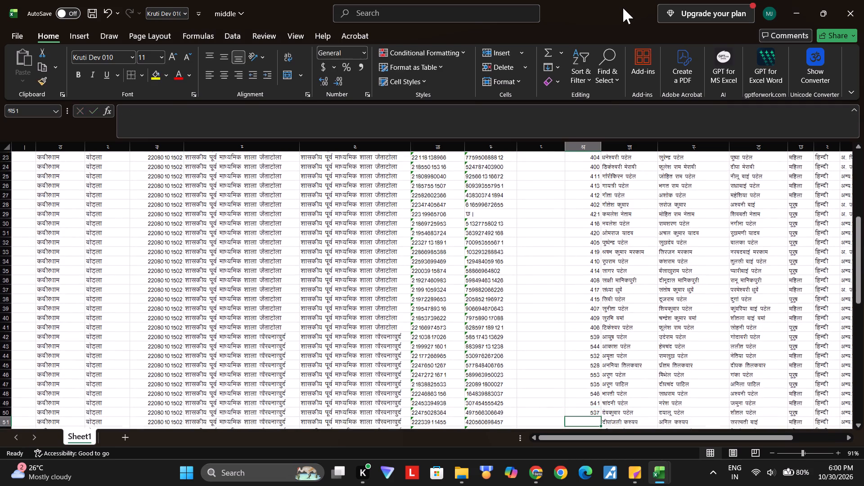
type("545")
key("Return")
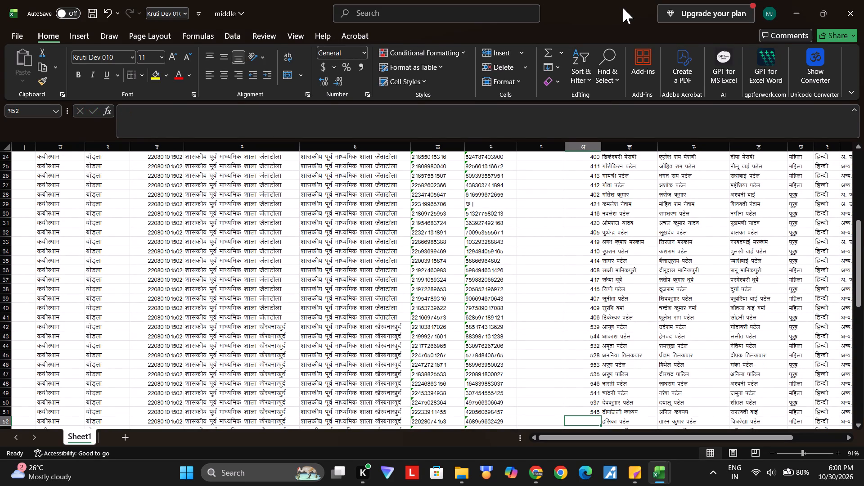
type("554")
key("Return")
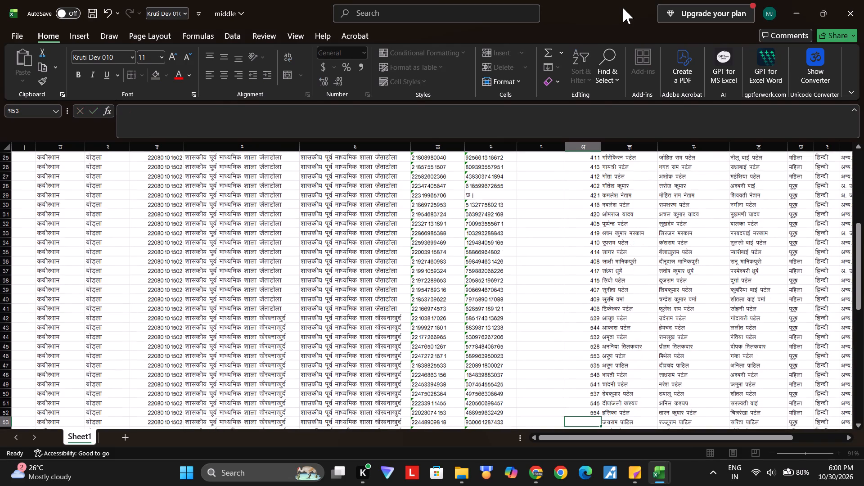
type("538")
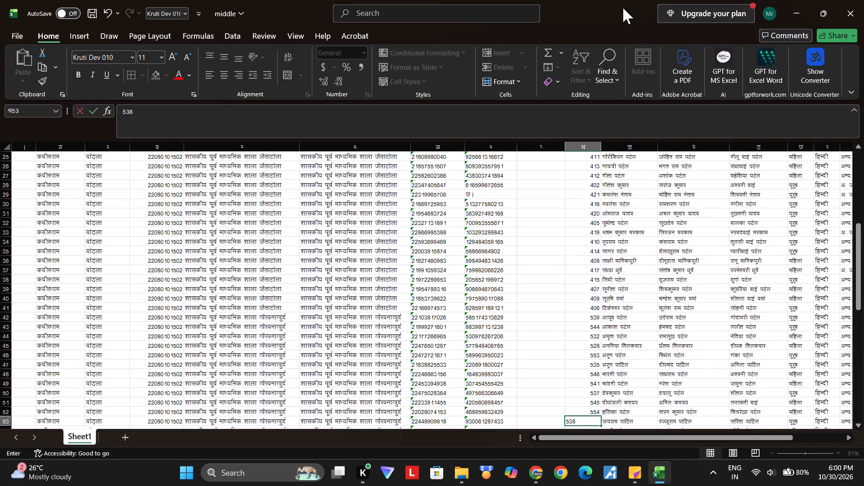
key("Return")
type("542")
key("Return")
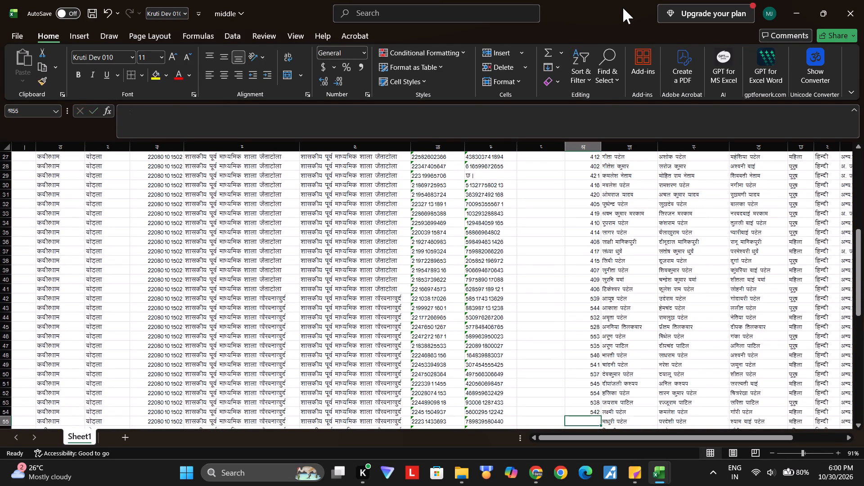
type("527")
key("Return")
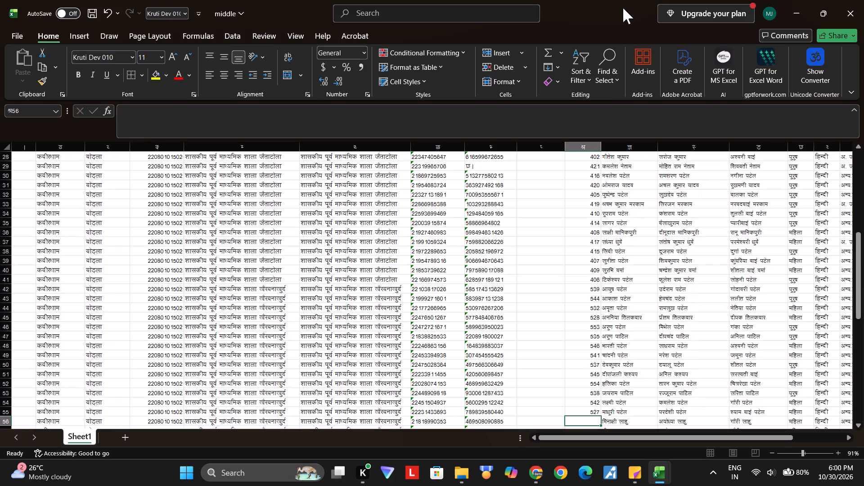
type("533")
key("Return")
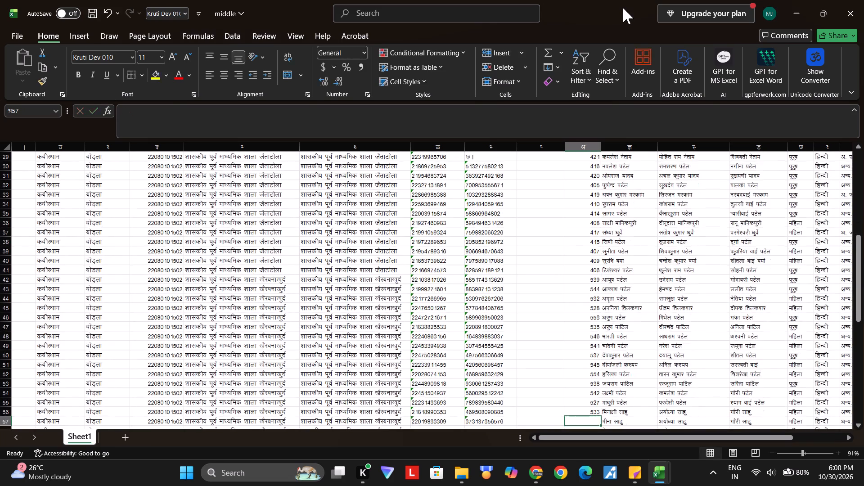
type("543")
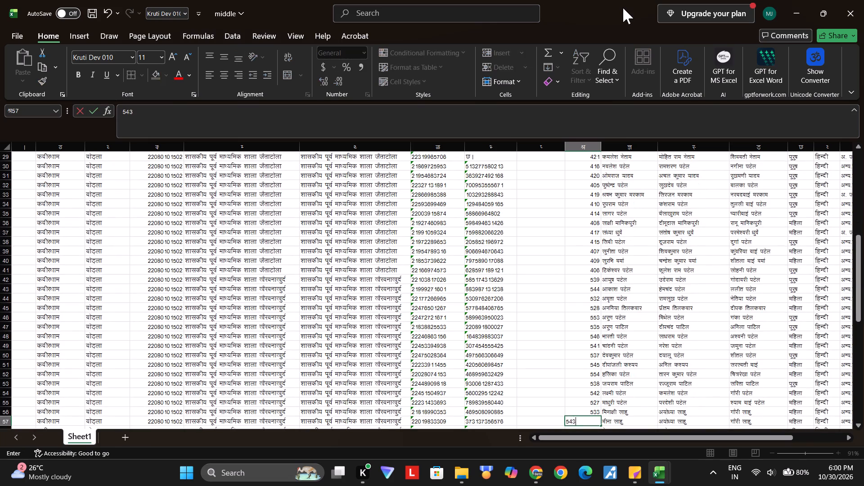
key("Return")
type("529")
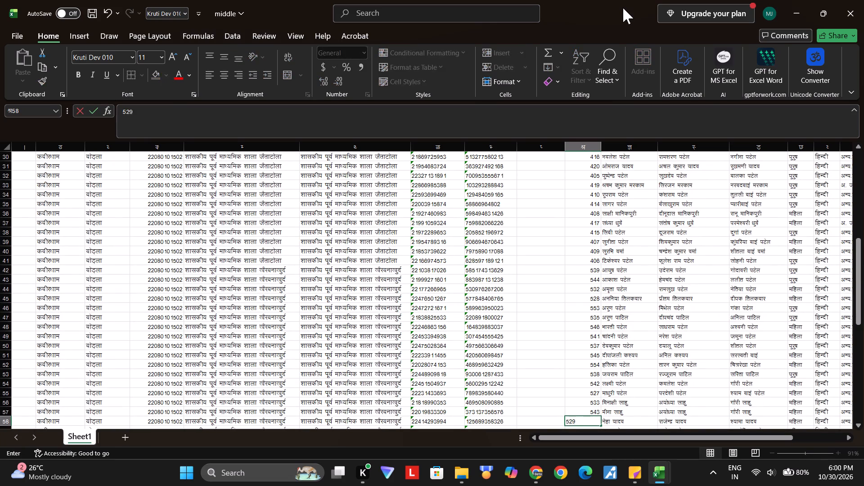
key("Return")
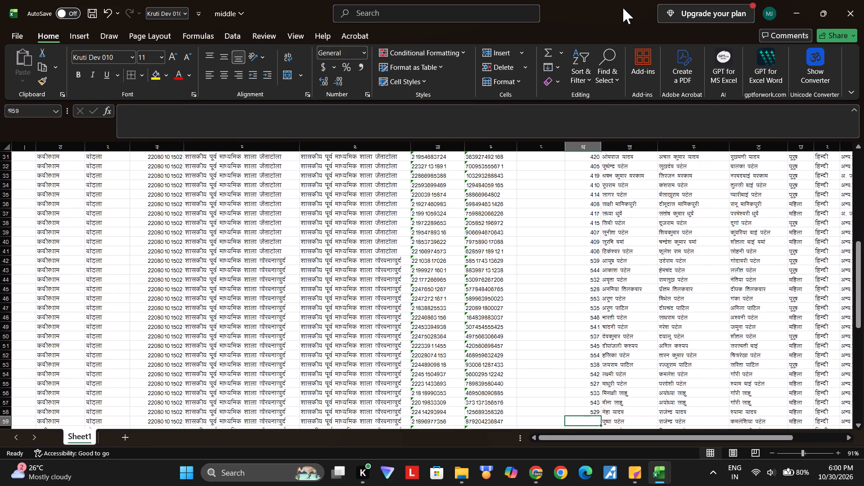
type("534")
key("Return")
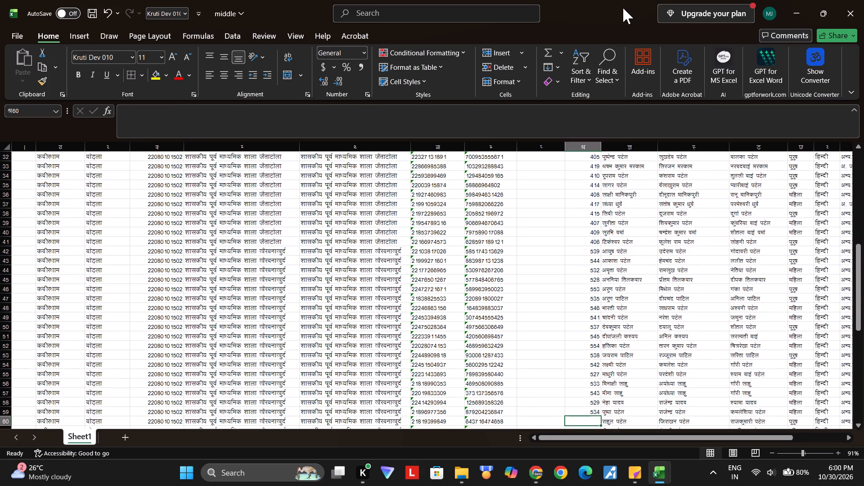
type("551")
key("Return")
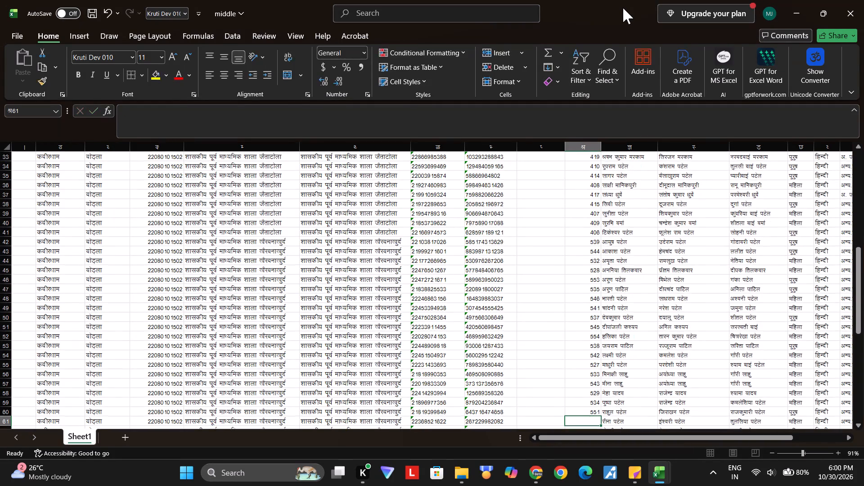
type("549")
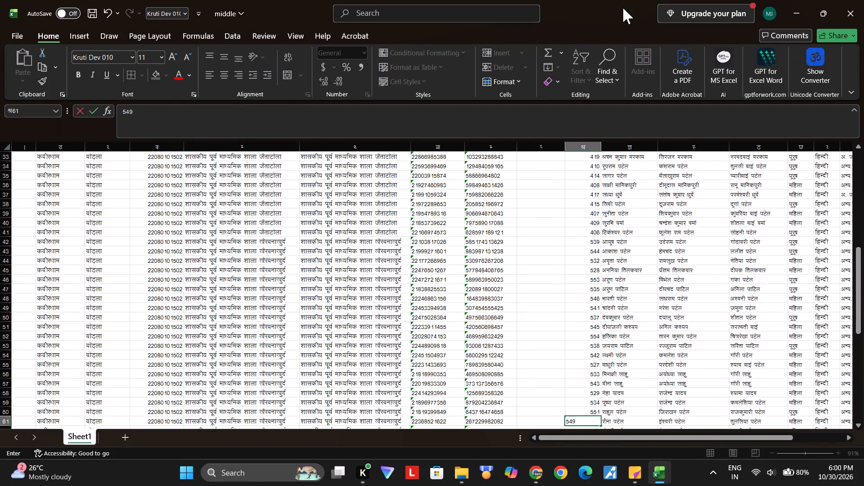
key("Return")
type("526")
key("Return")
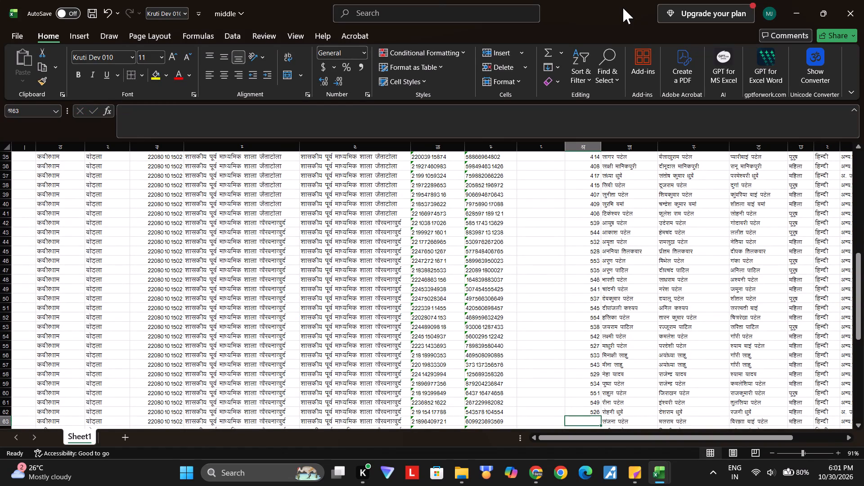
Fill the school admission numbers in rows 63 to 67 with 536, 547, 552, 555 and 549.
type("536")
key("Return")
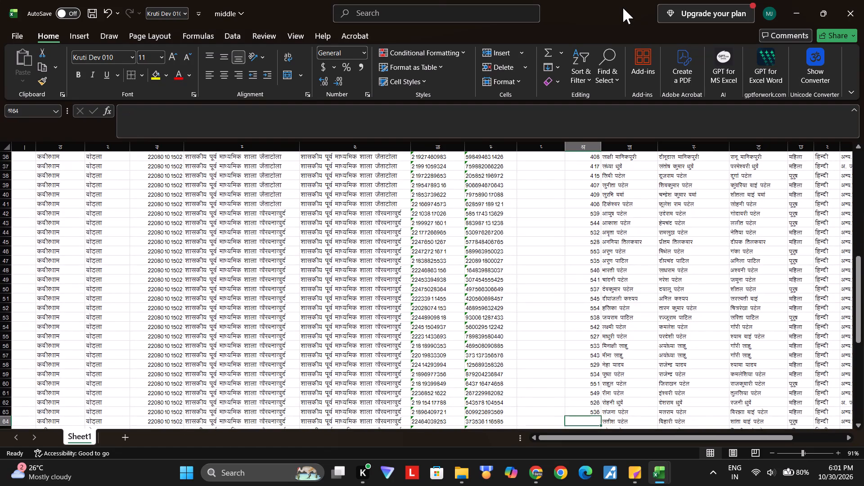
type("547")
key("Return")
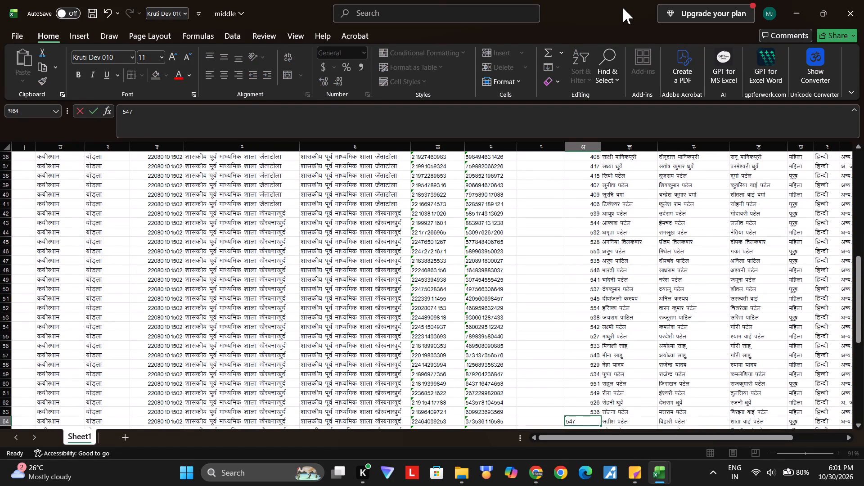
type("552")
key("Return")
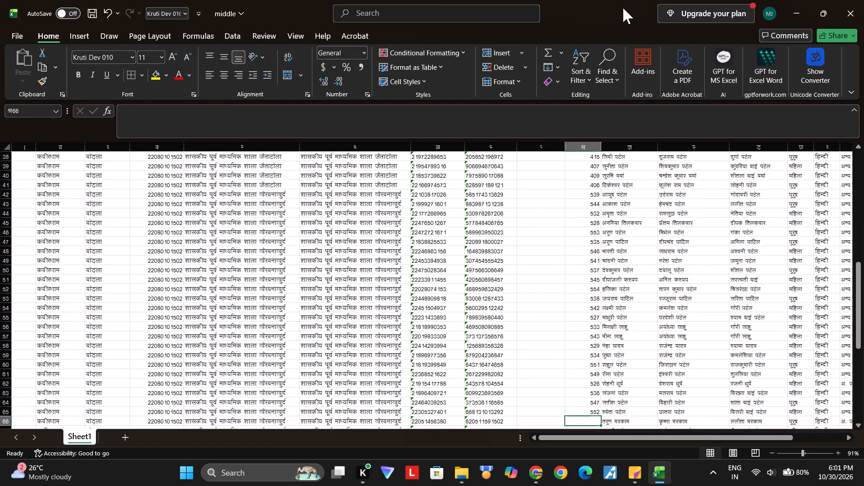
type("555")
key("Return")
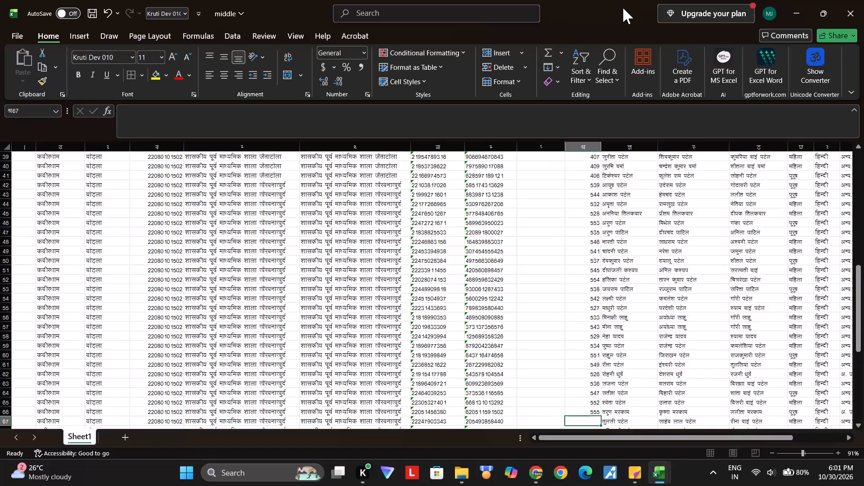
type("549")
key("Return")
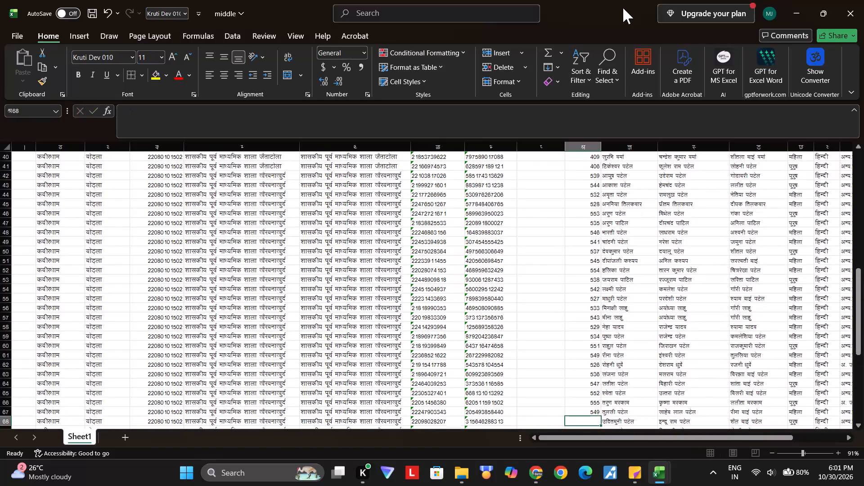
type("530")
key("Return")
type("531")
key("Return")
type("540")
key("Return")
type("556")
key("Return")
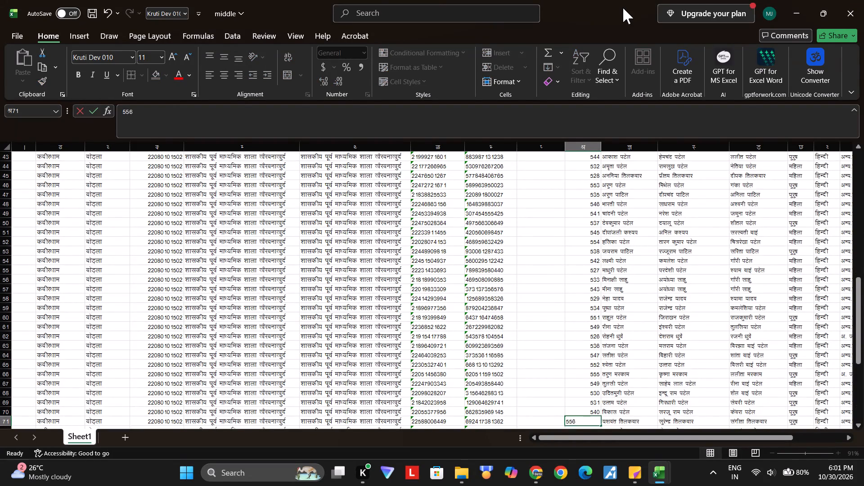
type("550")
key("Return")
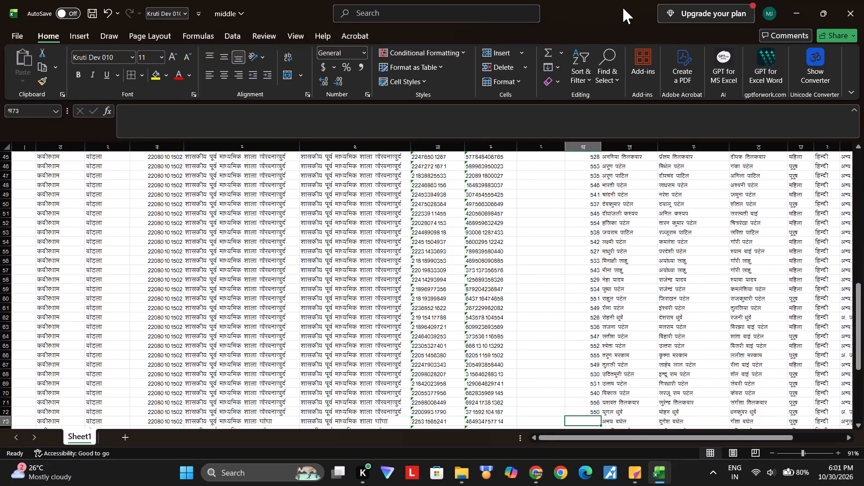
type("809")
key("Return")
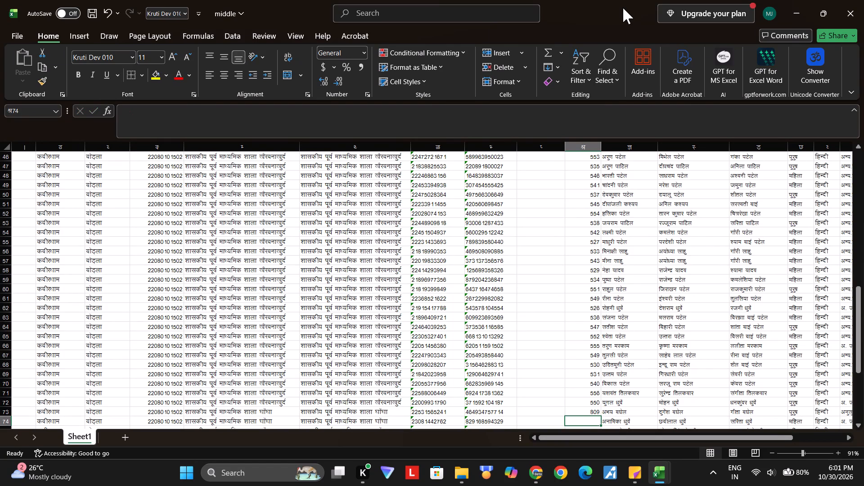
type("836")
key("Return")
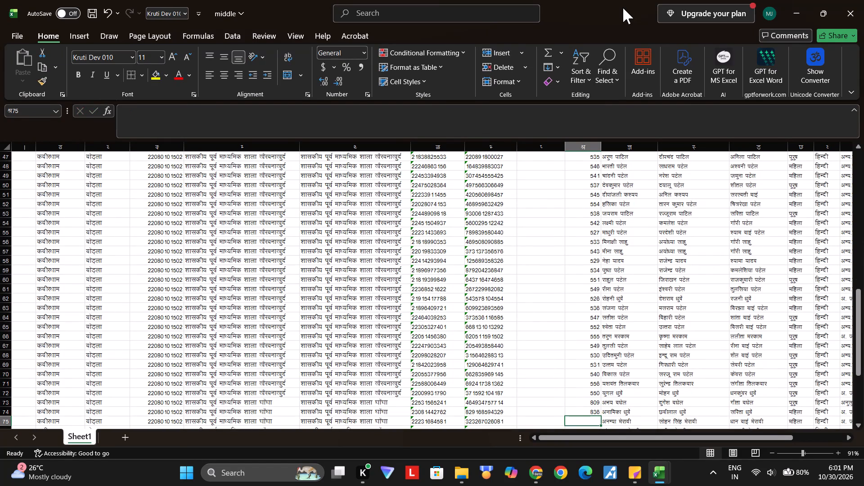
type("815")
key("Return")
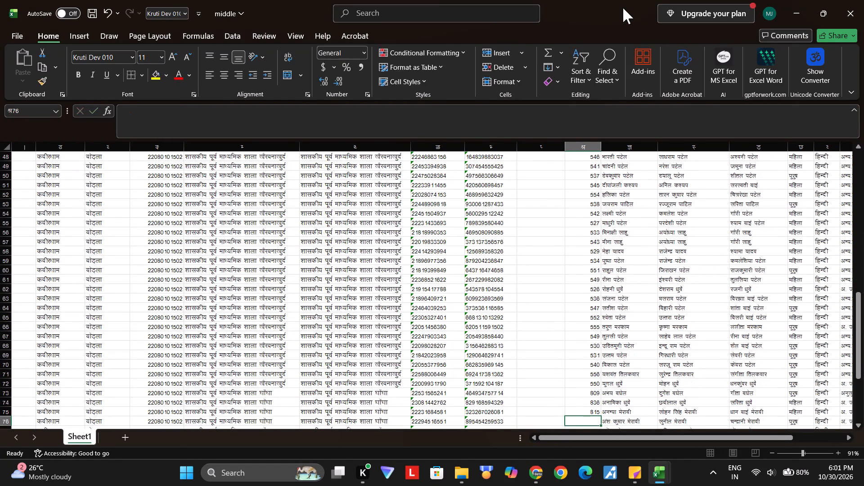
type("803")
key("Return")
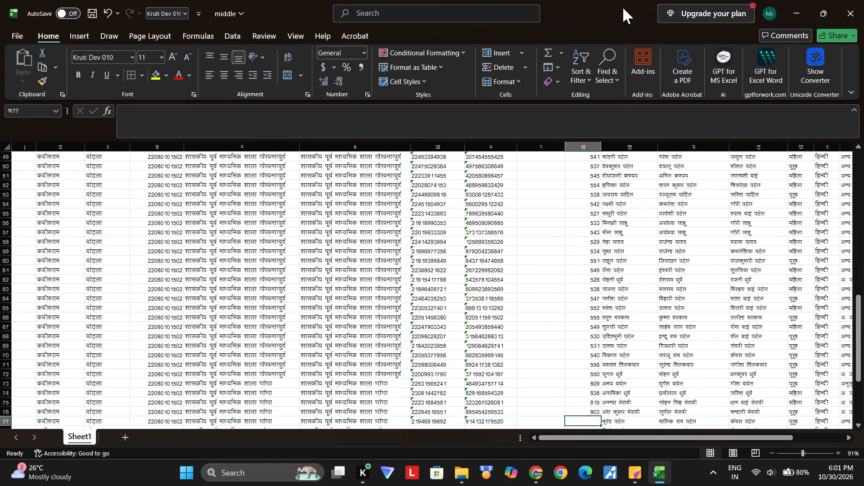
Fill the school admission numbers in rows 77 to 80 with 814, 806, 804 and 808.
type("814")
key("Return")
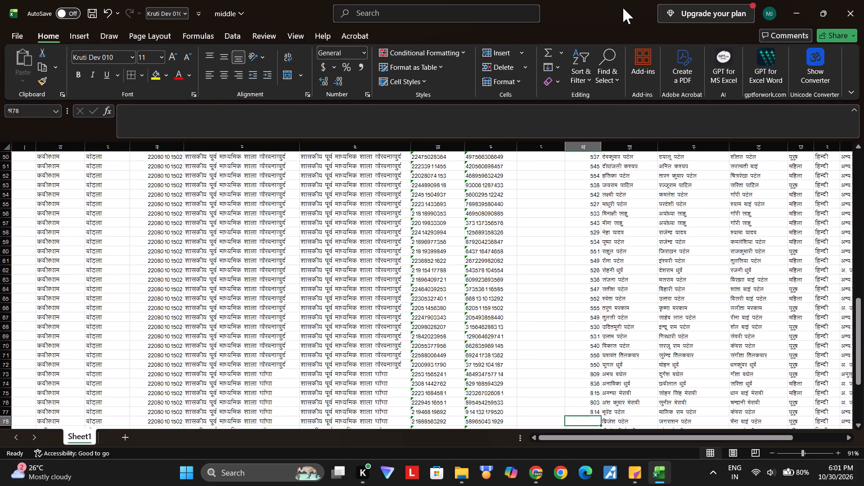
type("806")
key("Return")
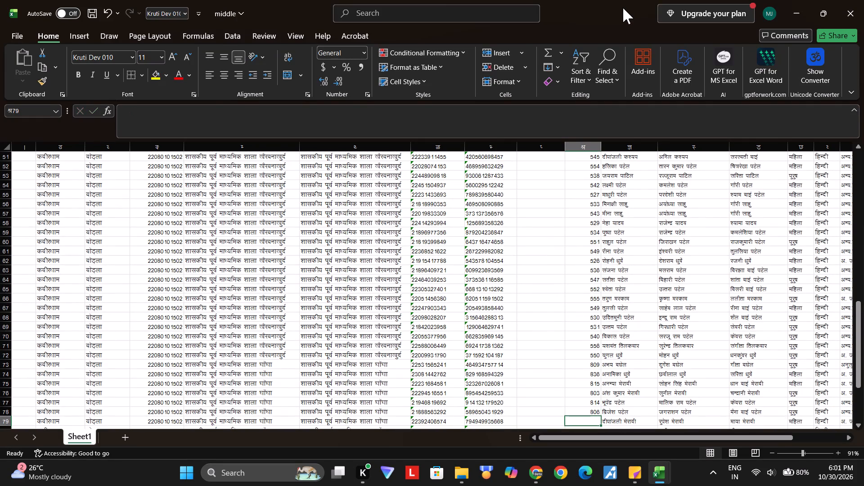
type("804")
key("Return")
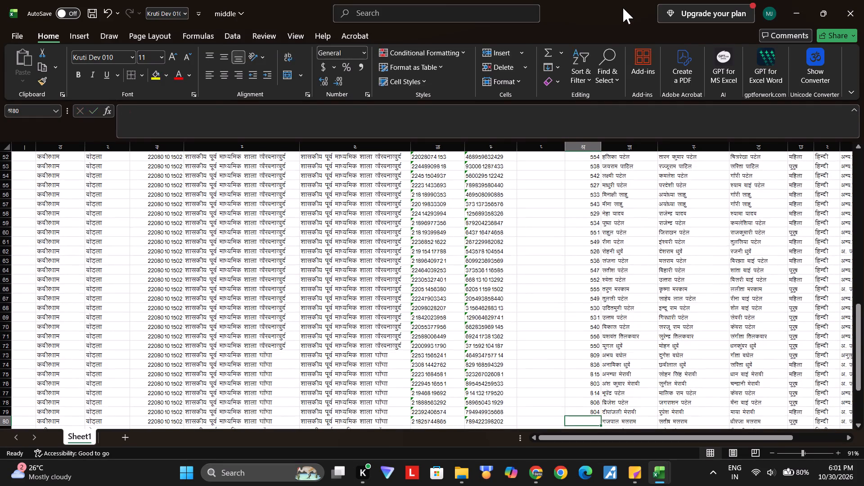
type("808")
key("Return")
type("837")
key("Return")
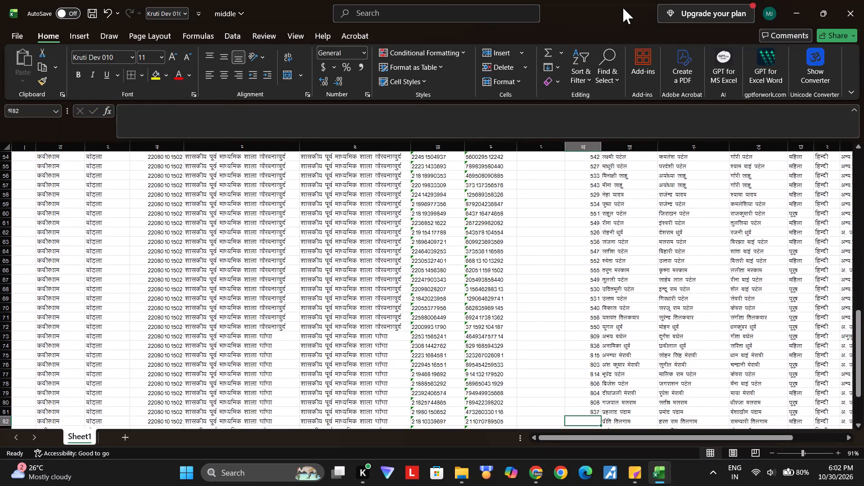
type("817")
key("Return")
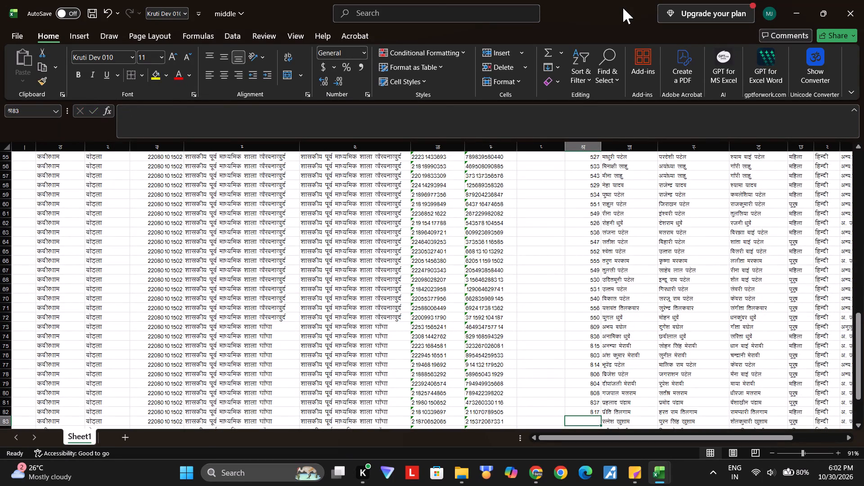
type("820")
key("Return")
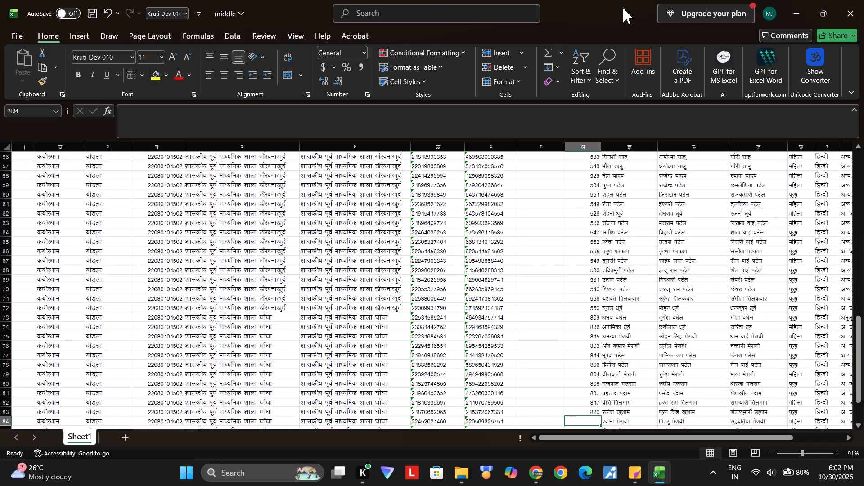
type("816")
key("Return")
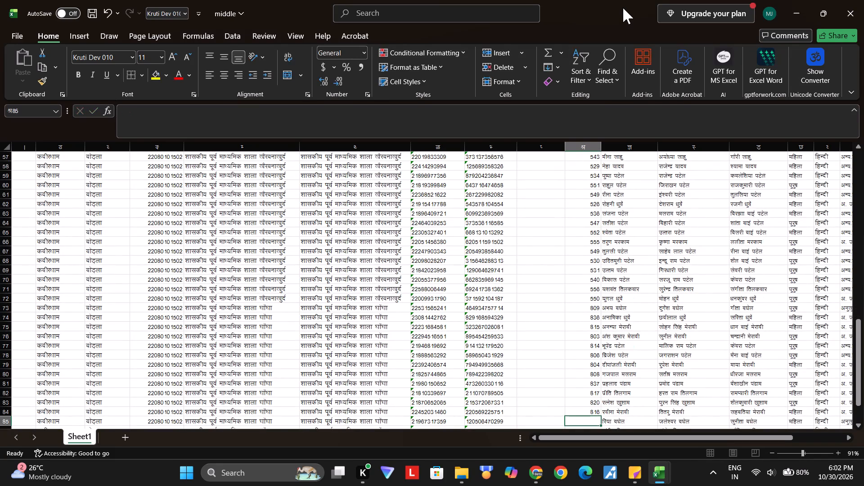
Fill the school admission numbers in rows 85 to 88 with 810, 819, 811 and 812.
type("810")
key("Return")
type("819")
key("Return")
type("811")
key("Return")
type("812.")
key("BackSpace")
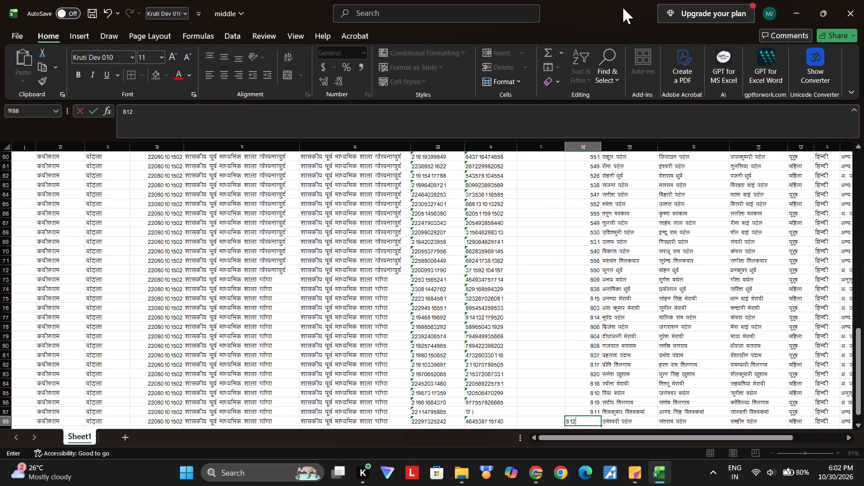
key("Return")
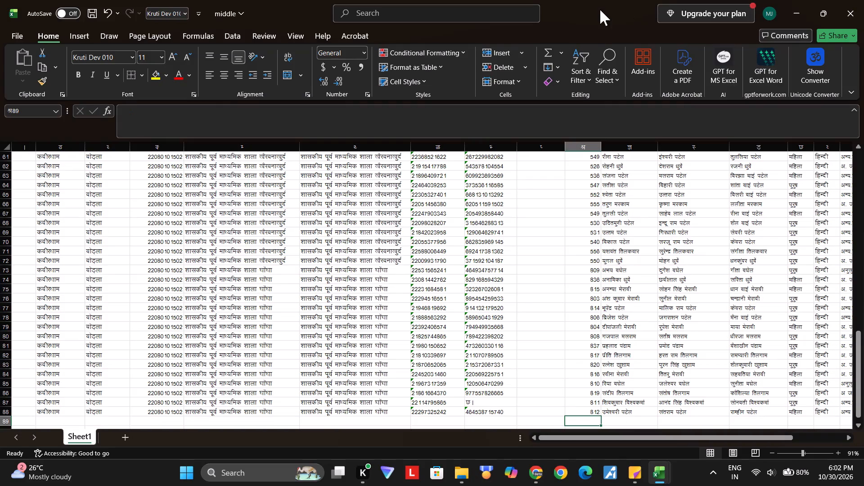
Review the completed student rows from row 88 back to the header row, checking the school admission number column for gaps.
scroll(632, 334, "up", 6)
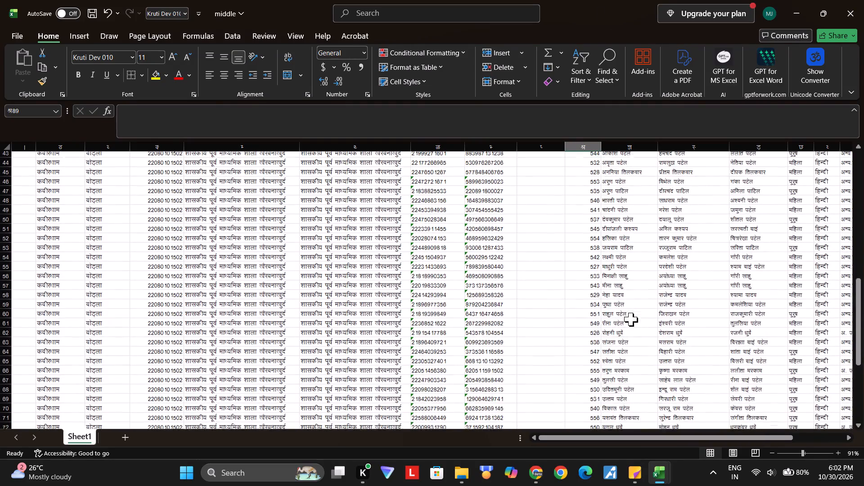
scroll(631, 319, "up", 5)
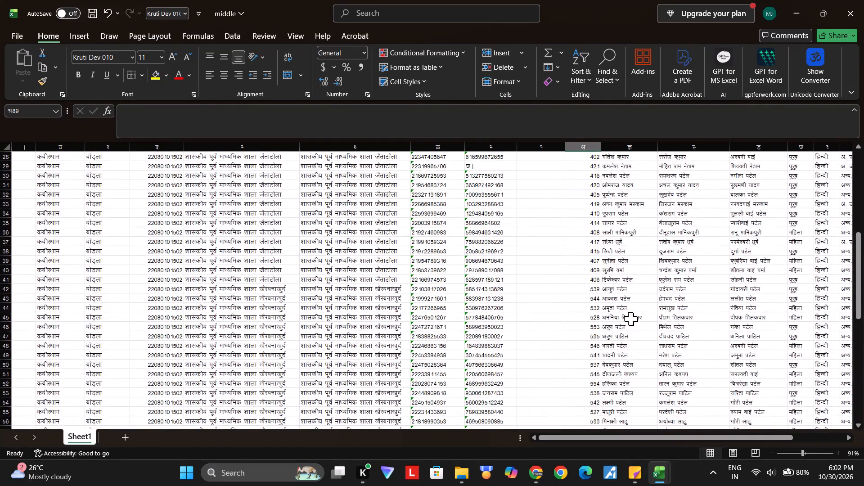
scroll(631, 319, "up", 4)
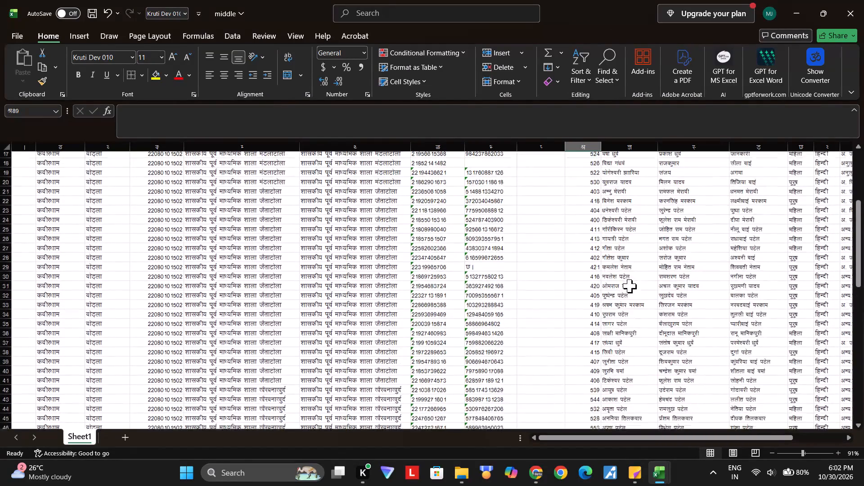
scroll(630, 285, "up", 1)
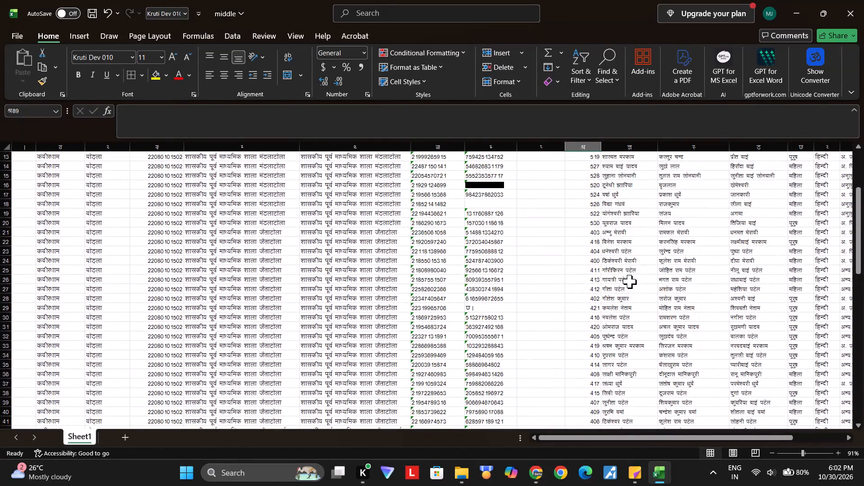
scroll(630, 281, "up", 6)
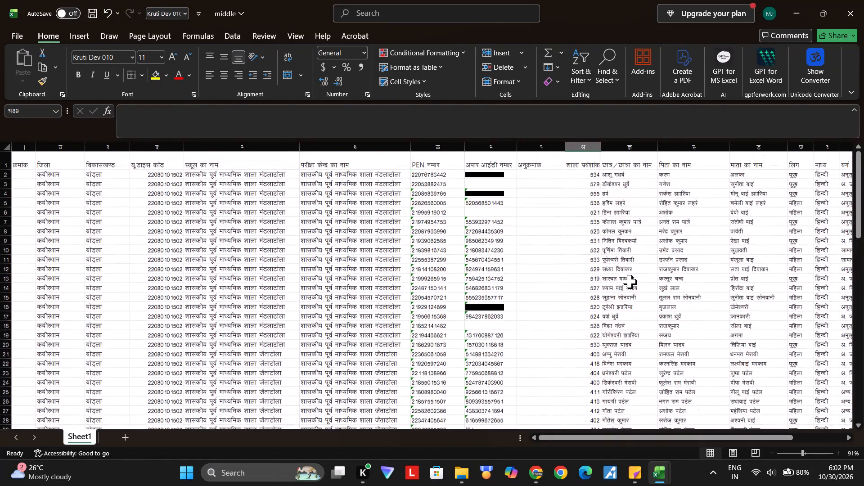
scroll(630, 281, "up", 1)
scroll(630, 281, "down", 1)
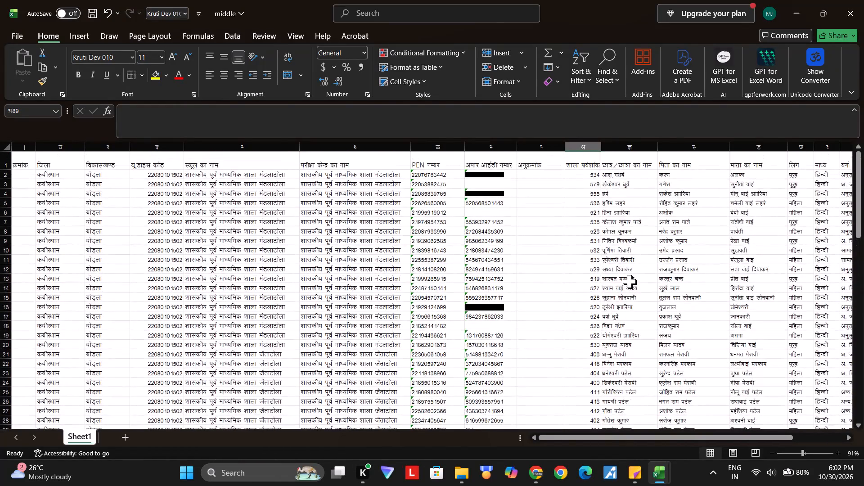